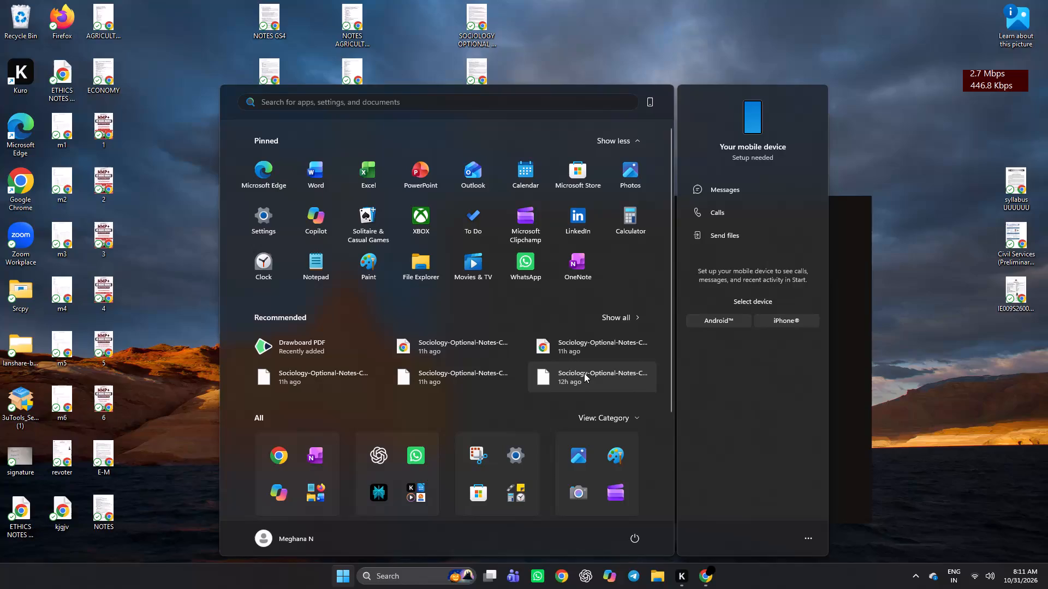
Open OneNote and go to the end of the GS-I questions on the 2026-GS-I-10M page.
{"action": "left_click", "coordinate": [581, 256]}
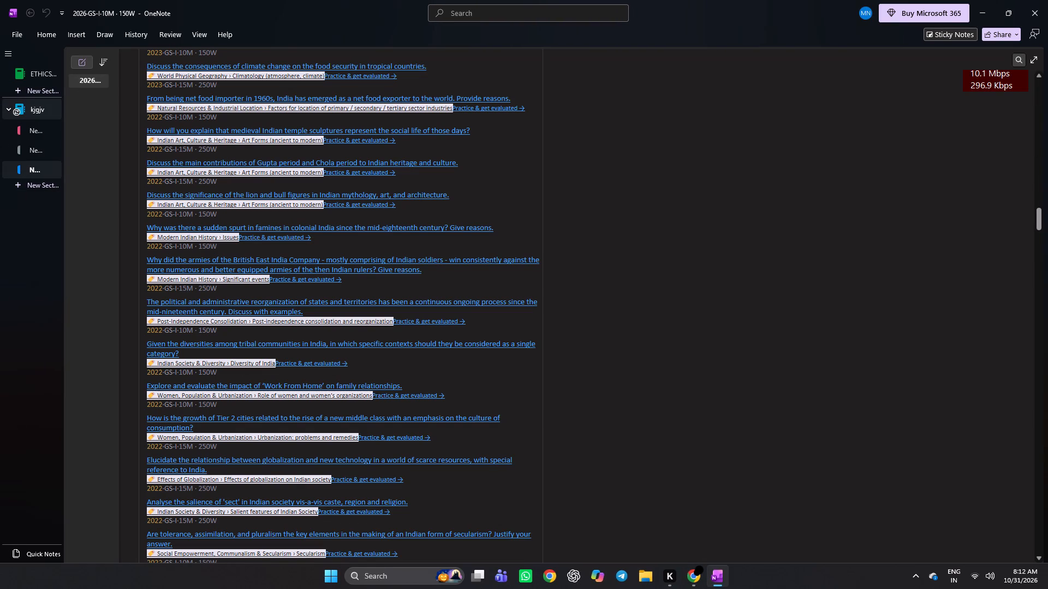
{"action": "scroll", "coordinate": [288, 330], "scroll_direction": "down", "scroll_amount": 16}
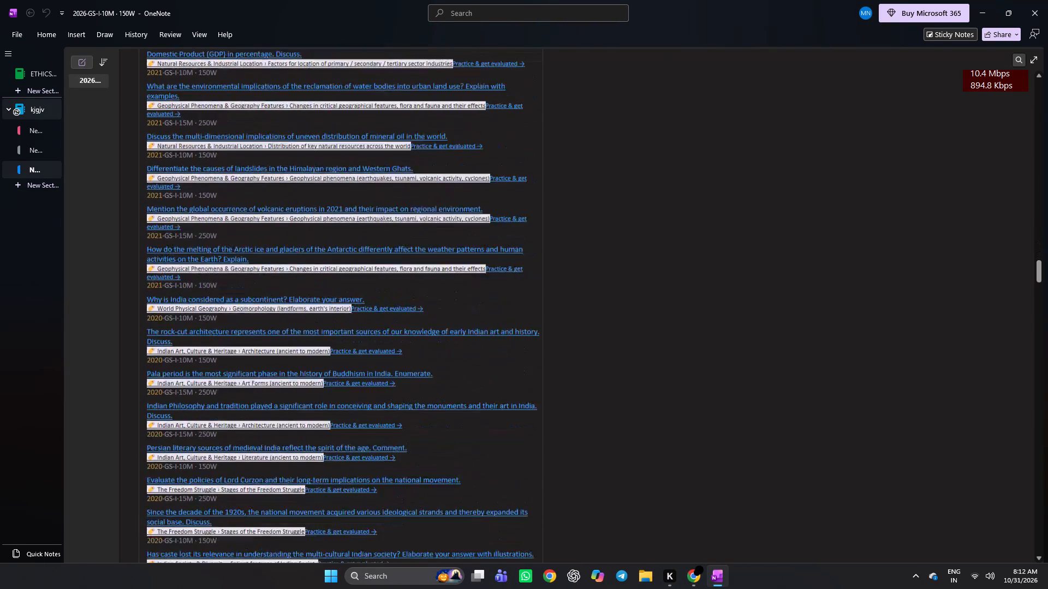
{"action": "scroll", "coordinate": [288, 330], "scroll_direction": "down", "scroll_amount": 20}
{"action": "scroll", "coordinate": [288, 330], "scroll_direction": "down", "scroll_amount": 20}
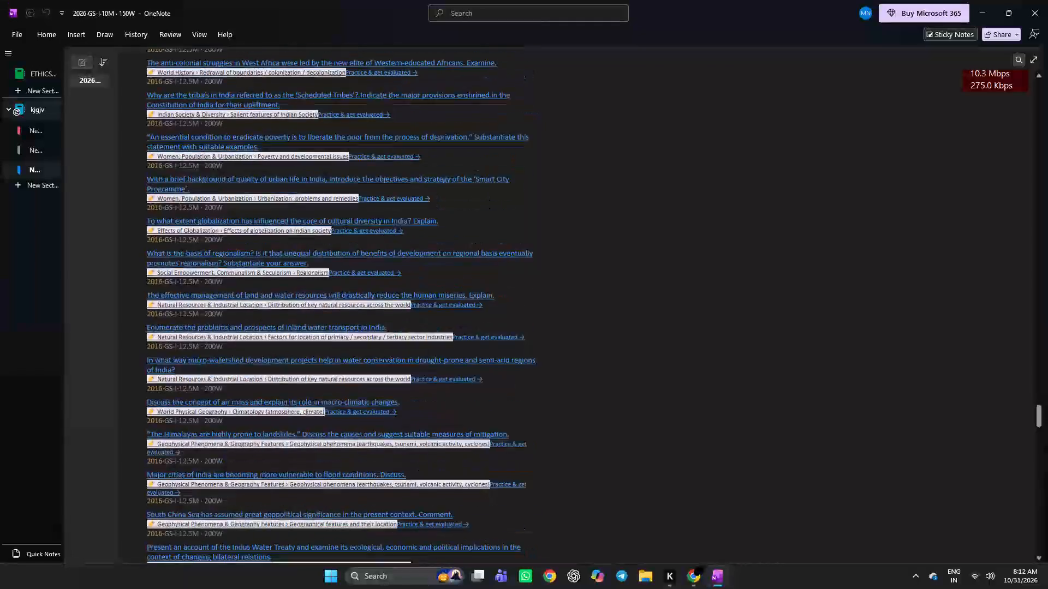
{"action": "scroll", "coordinate": [288, 330], "scroll_direction": "down", "scroll_amount": 20}
{"action": "scroll", "coordinate": [288, 330], "scroll_direction": "down", "scroll_amount": 15}
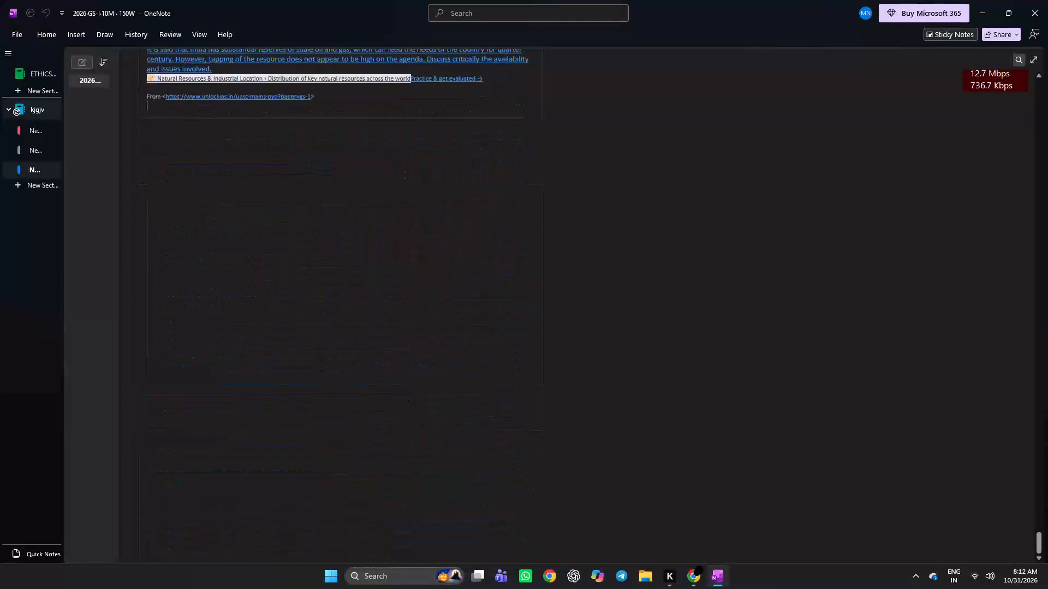
{"action": "scroll", "coordinate": [288, 330], "scroll_direction": "down", "scroll_amount": 3}
{"action": "scroll", "coordinate": [288, 330], "scroll_direction": "up", "scroll_amount": 3}
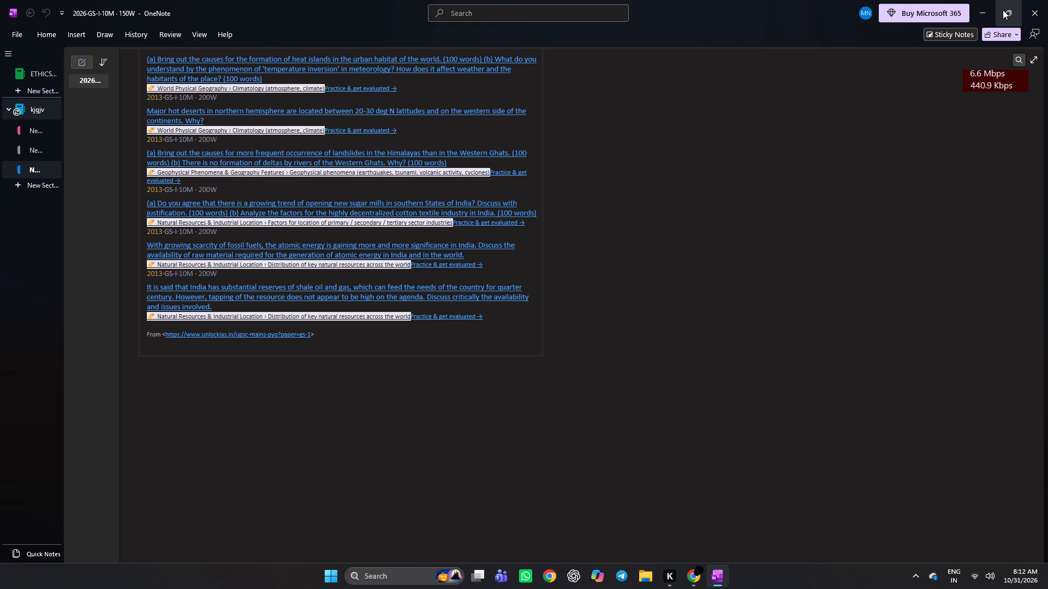
Arrange OneNote side by side with the Chrome window showing the UnlockIAS UPSC Mains PYQ page.
{"action": "left_click", "coordinate": [1033, 45]}
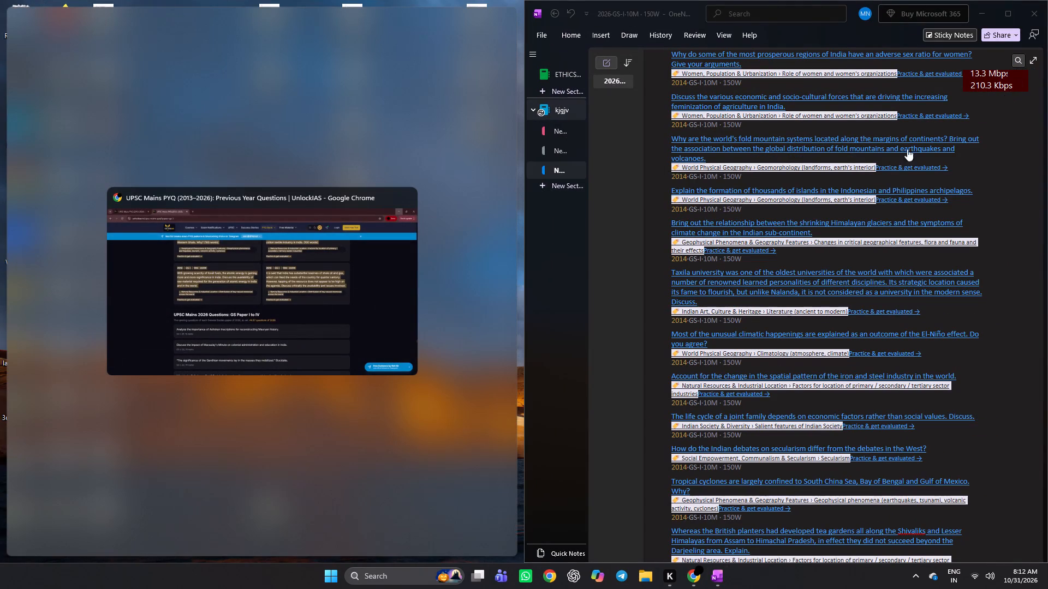
{"action": "left_click", "coordinate": [377, 278]}
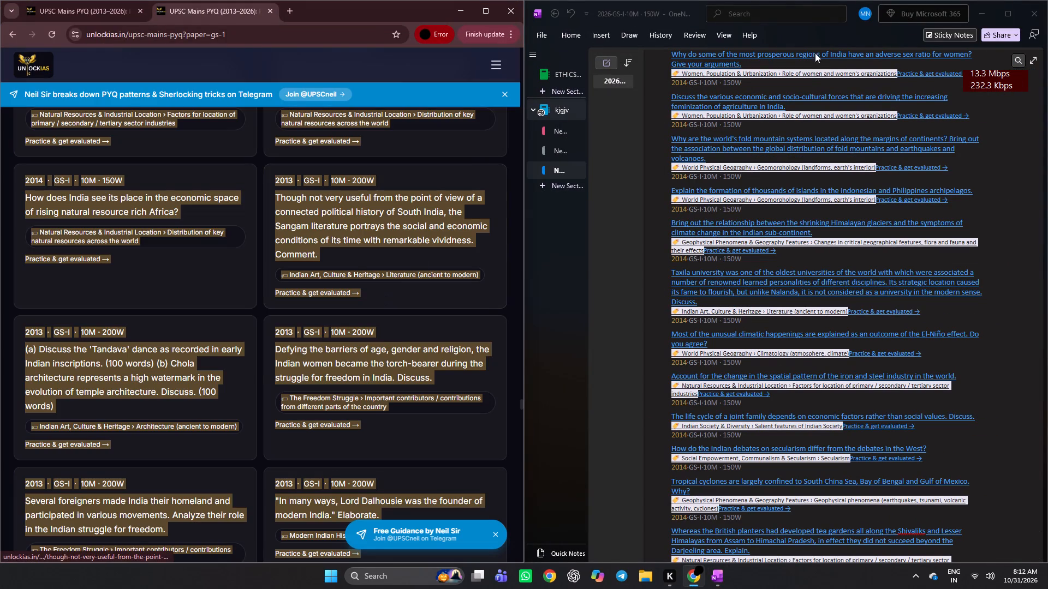
Check the last 2013 GS-I questions on the UnlockIAS page against the end of the OneNote copy.
{"action": "scroll", "coordinate": [340, 292], "scroll_direction": "down", "scroll_amount": 20}
{"action": "scroll", "coordinate": [340, 292], "scroll_direction": "down", "scroll_amount": 19}
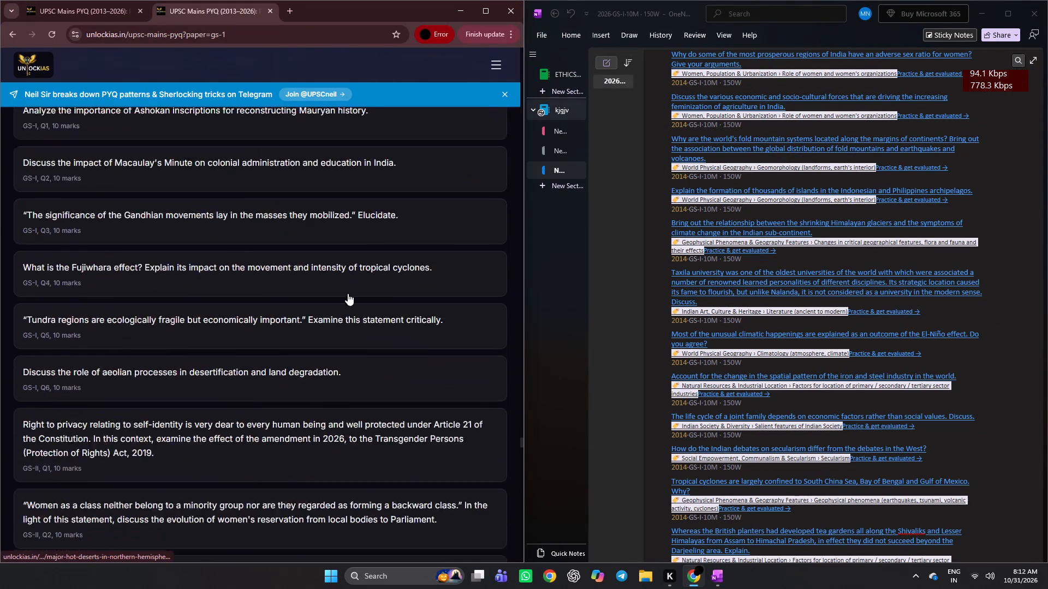
{"action": "scroll", "coordinate": [348, 293], "scroll_direction": "up", "scroll_amount": 8}
{"action": "scroll", "coordinate": [745, 329], "scroll_direction": "down", "scroll_amount": 7}
{"action": "scroll", "coordinate": [744, 332], "scroll_direction": "down", "scroll_amount": 14}
{"action": "scroll", "coordinate": [744, 332], "scroll_direction": "up", "scroll_amount": 2}
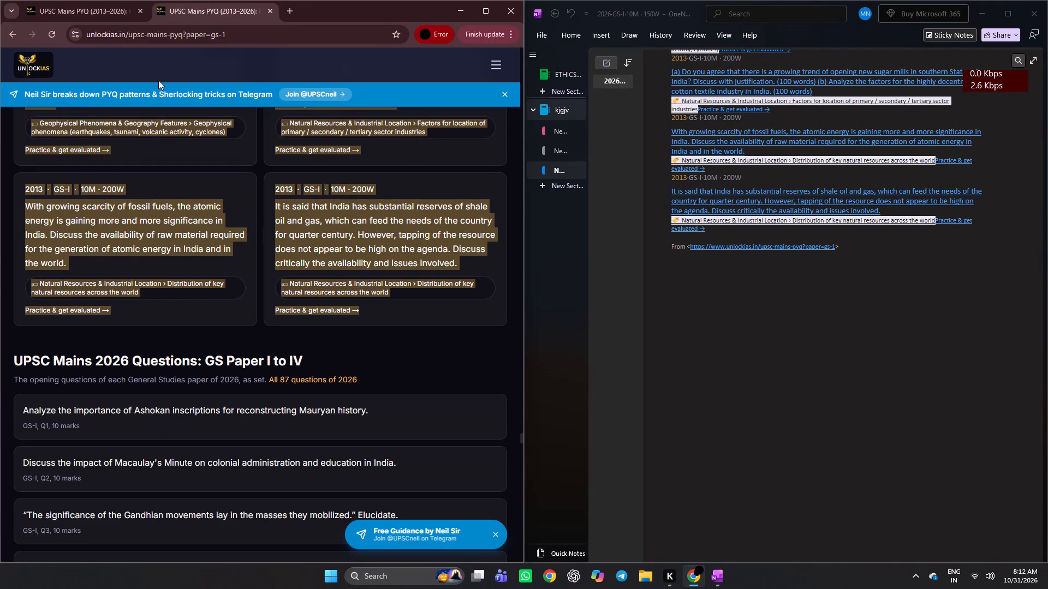
Filter the UnlockIAS question list to the GS-II paper.
{"action": "middle_click", "coordinate": [229, 181]}
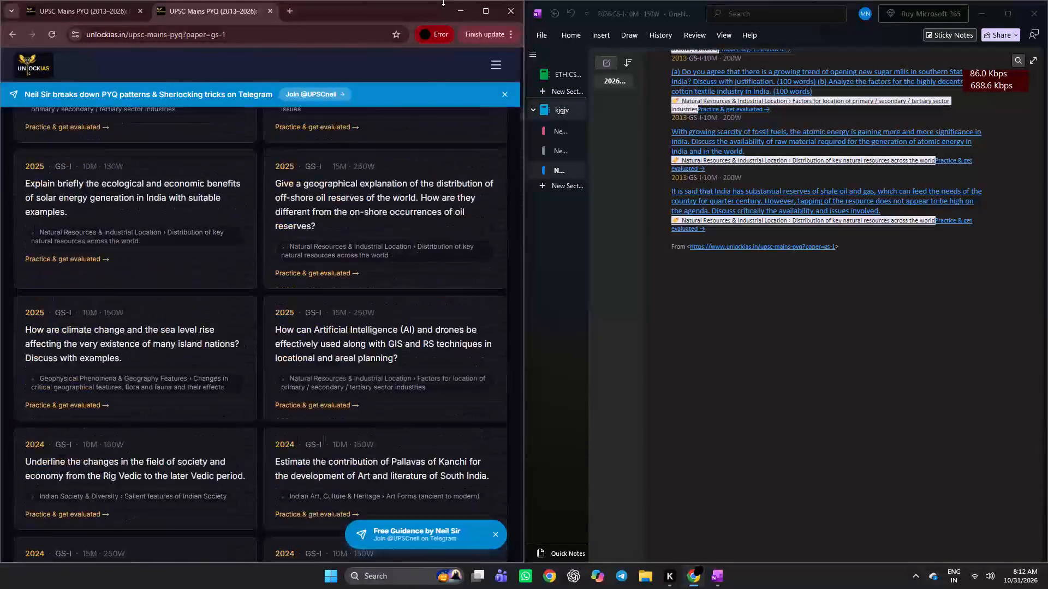
{"action": "middle_click", "coordinate": [280, 438]}
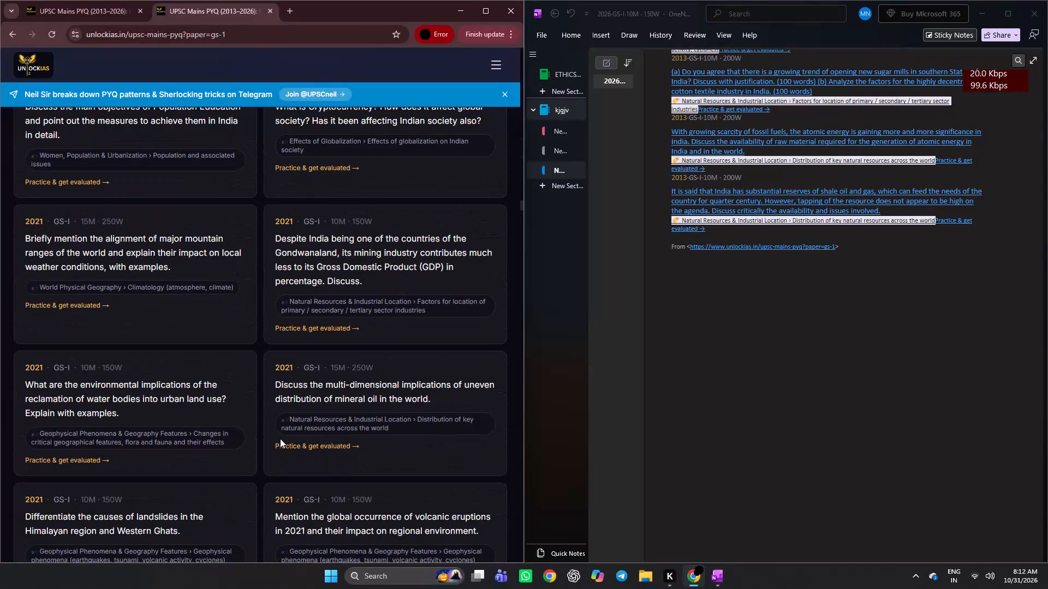
{"action": "scroll", "coordinate": [299, 411], "scroll_direction": "up", "scroll_amount": 6}
{"action": "scroll", "coordinate": [277, 306], "scroll_direction": "up", "scroll_amount": 19}
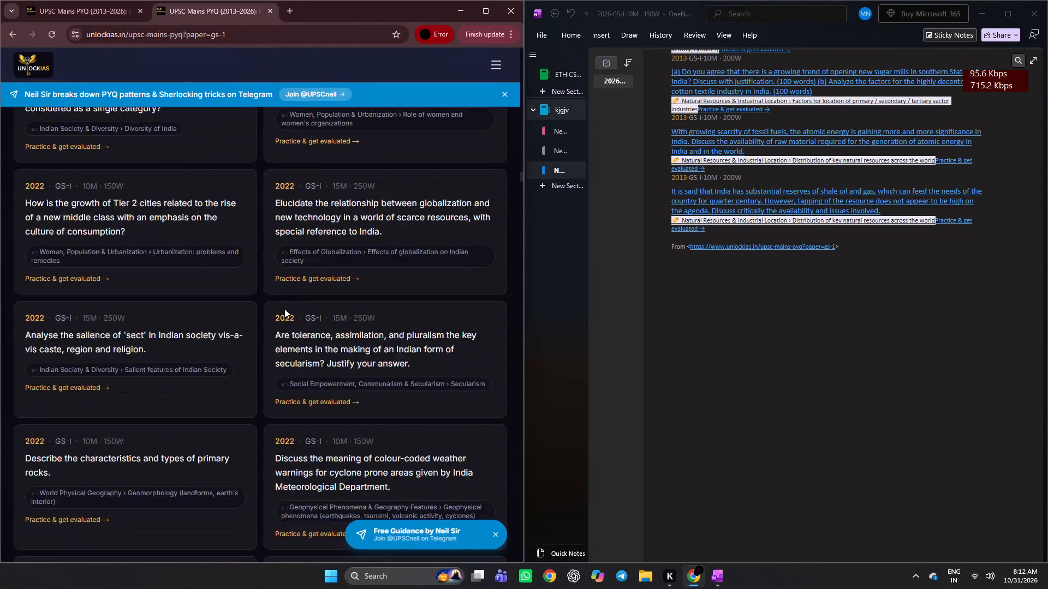
{"action": "scroll", "coordinate": [284, 309], "scroll_direction": "up", "scroll_amount": 16}
{"action": "scroll", "coordinate": [284, 309], "scroll_direction": "up", "scroll_amount": 14}
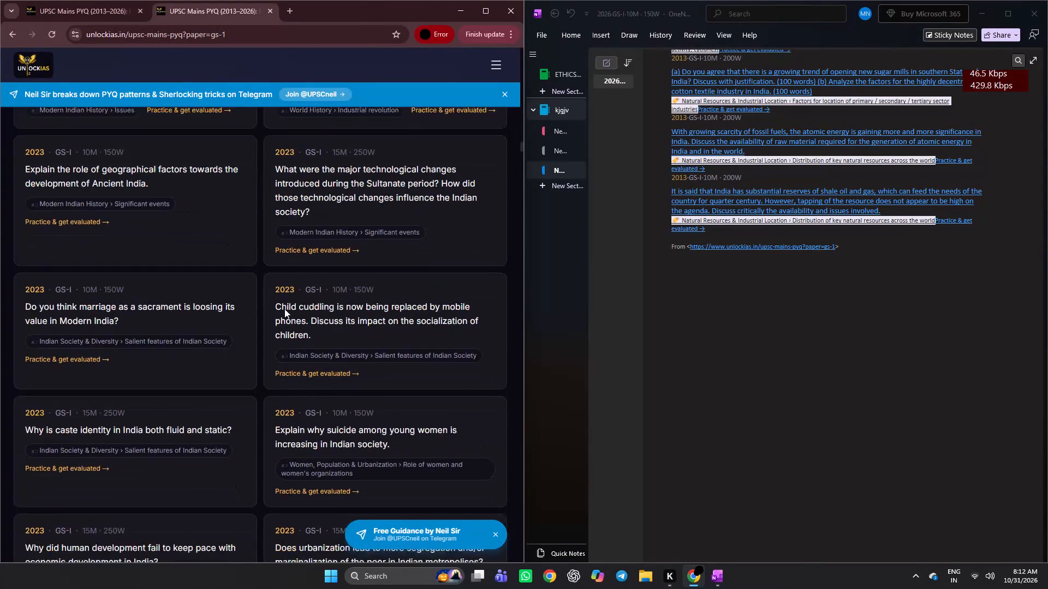
{"action": "scroll", "coordinate": [284, 309], "scroll_direction": "up", "scroll_amount": 4}
{"action": "scroll", "coordinate": [284, 309], "scroll_direction": "up", "scroll_amount": 20}
{"action": "scroll", "coordinate": [284, 309], "scroll_direction": "up", "scroll_amount": 8}
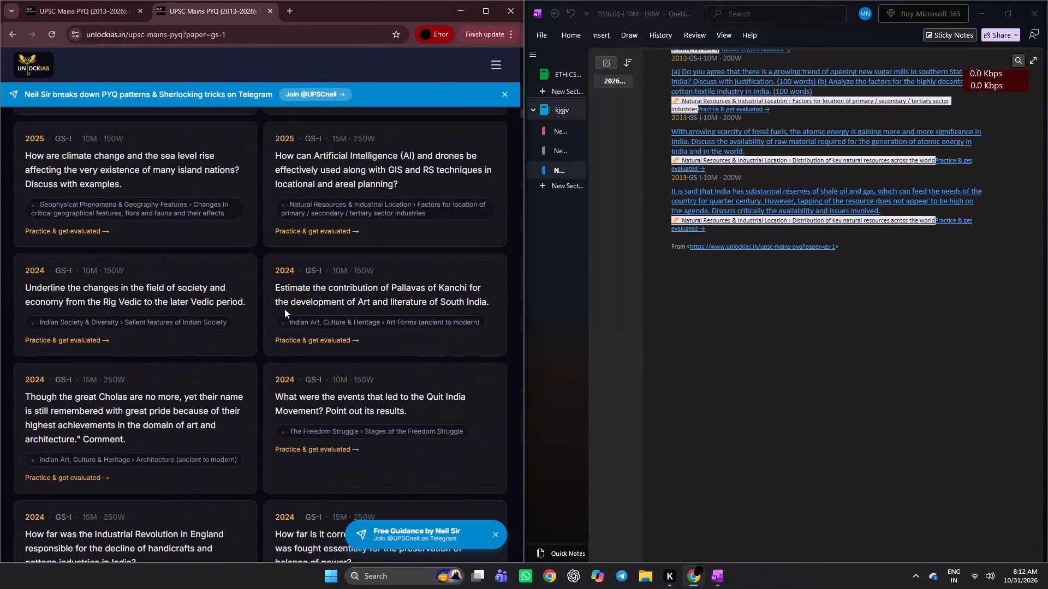
{"action": "scroll", "coordinate": [284, 309], "scroll_direction": "up", "scroll_amount": 4}
{"action": "middle_click", "coordinate": [284, 309]}
{"action": "middle_click", "coordinate": [284, 309]}
{"action": "scroll", "coordinate": [284, 309], "scroll_direction": "up", "scroll_amount": 2}
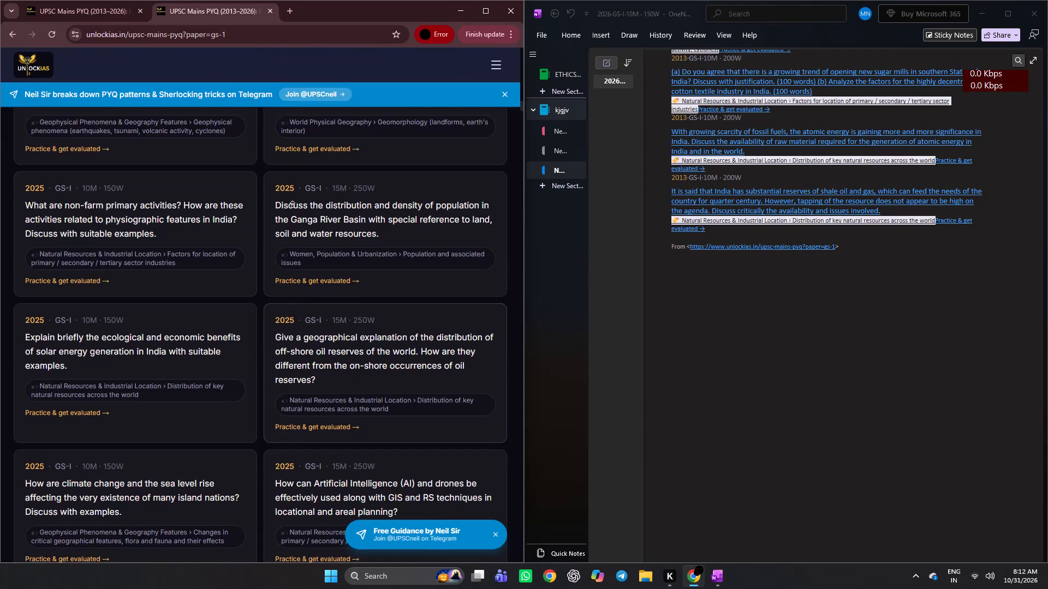
{"action": "middle_click", "coordinate": [258, 350]}
{"action": "scroll", "coordinate": [258, 350], "scroll_direction": "up", "scroll_amount": 1}
{"action": "scroll", "coordinate": [259, 370], "scroll_direction": "down", "scroll_amount": 5}
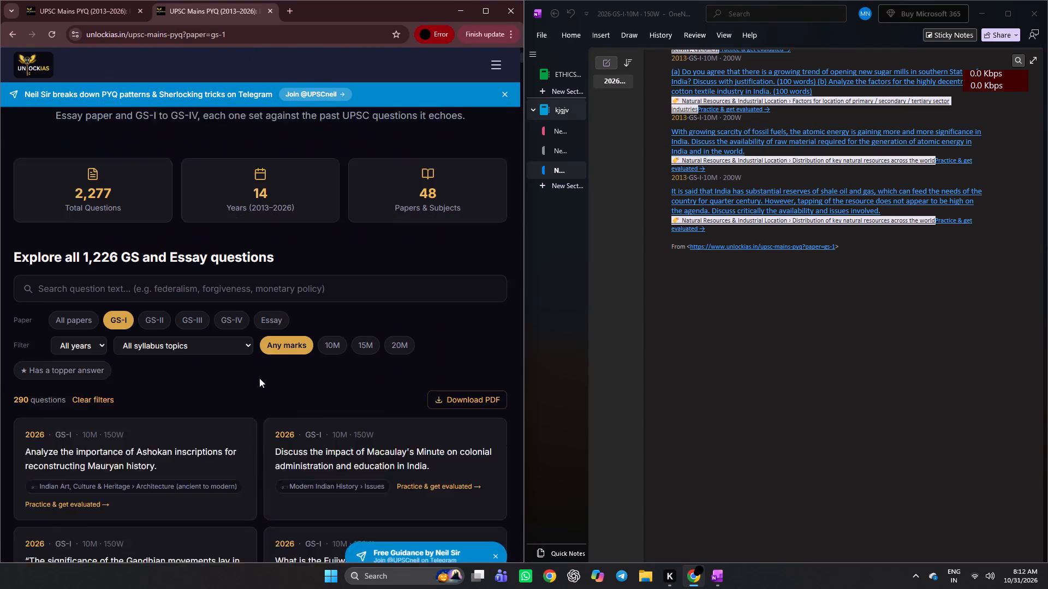
{"action": "scroll", "coordinate": [259, 378], "scroll_direction": "down", "scroll_amount": 1}
{"action": "left_click", "coordinate": [161, 198]}
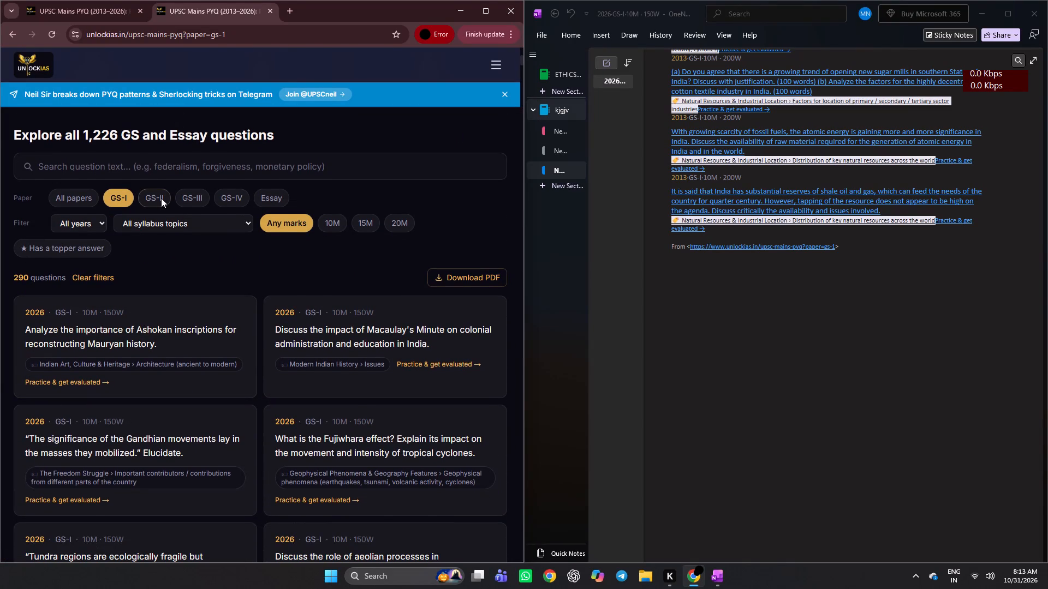
Add blank lines below the source link at the end of the GS-I questions in OneNote.
{"action": "left_click", "coordinate": [672, 265]}
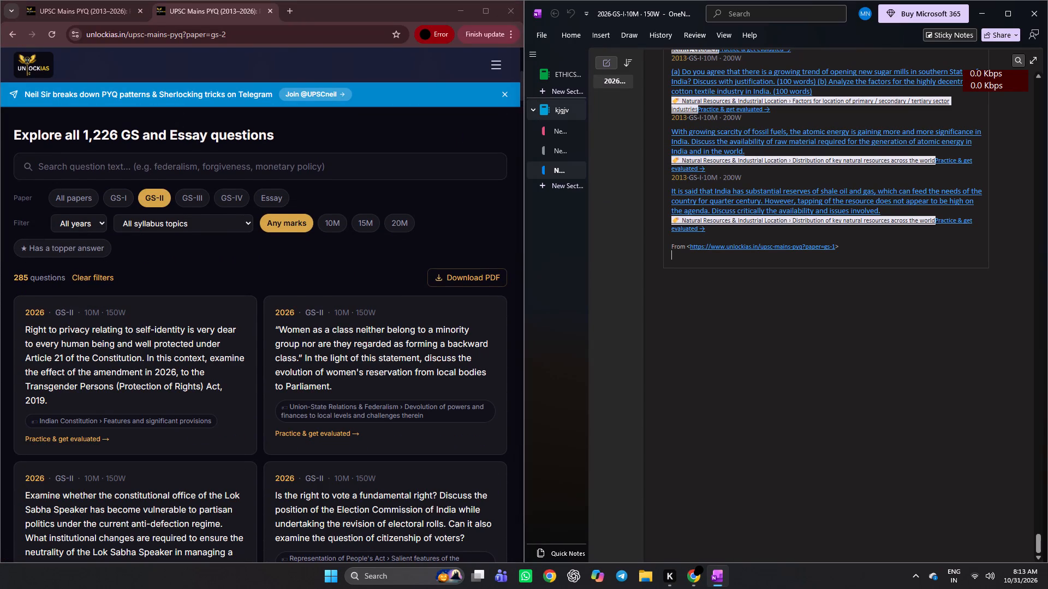
{"action": "key", "text": "Return"}
{"action": "key", "text": "Return"}
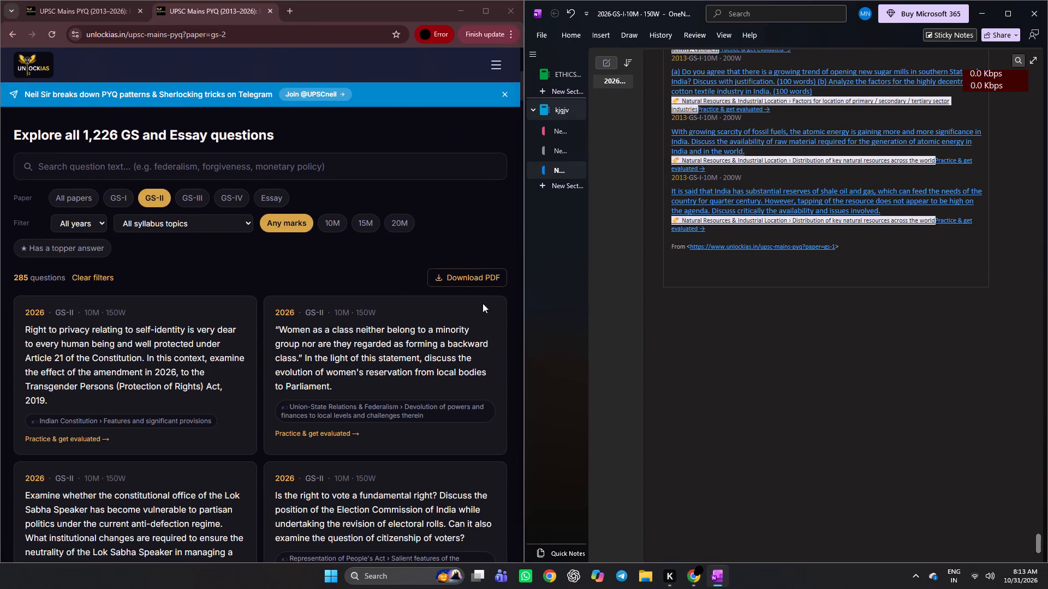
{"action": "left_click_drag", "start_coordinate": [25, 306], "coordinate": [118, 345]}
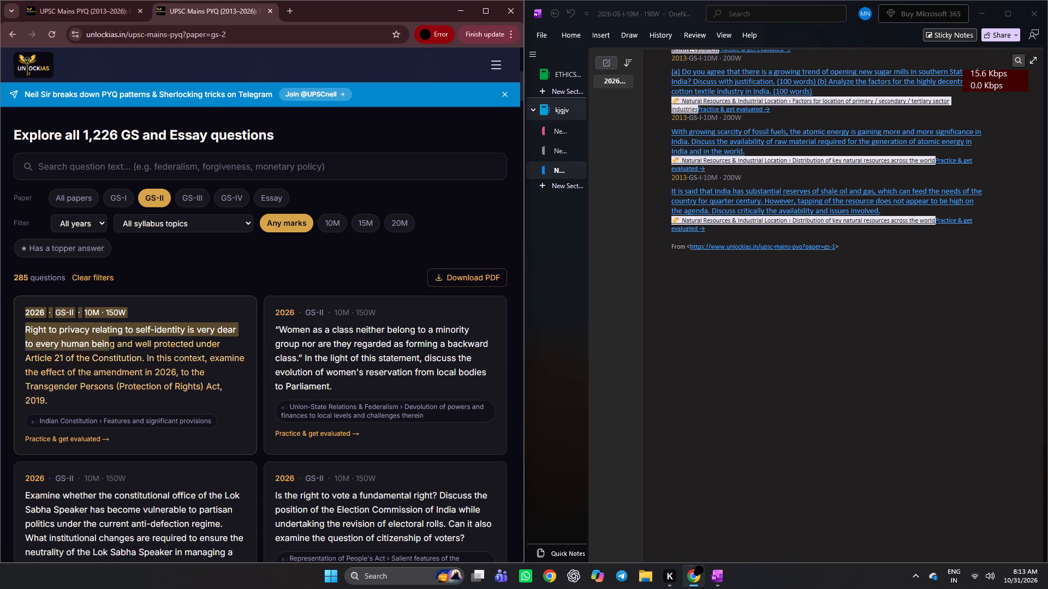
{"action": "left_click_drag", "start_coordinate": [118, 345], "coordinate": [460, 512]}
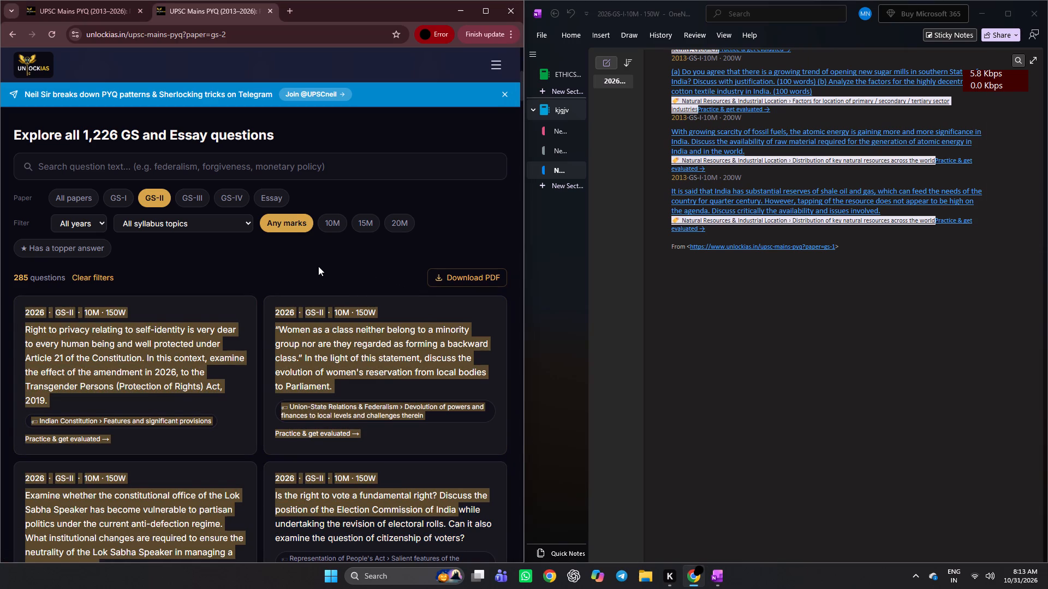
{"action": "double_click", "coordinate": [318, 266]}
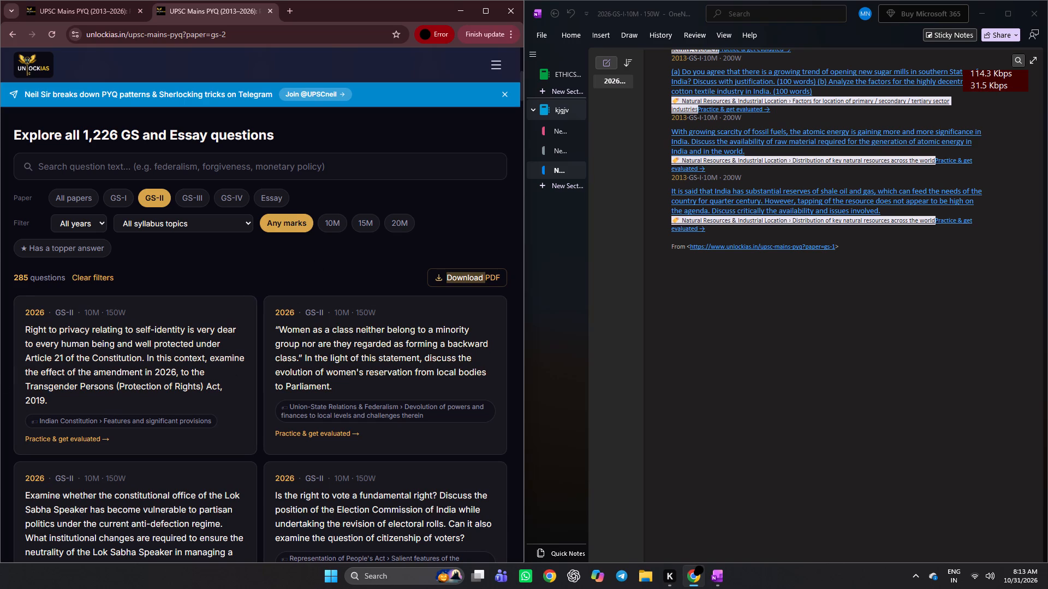
Add more blank lines at the end of the OneNote text below the GS-I source link.
{"action": "left_click", "coordinate": [681, 282]}
{"action": "key", "text": "Return"}
{"action": "key", "text": "Return"}
{"action": "key", "text": "Return"}
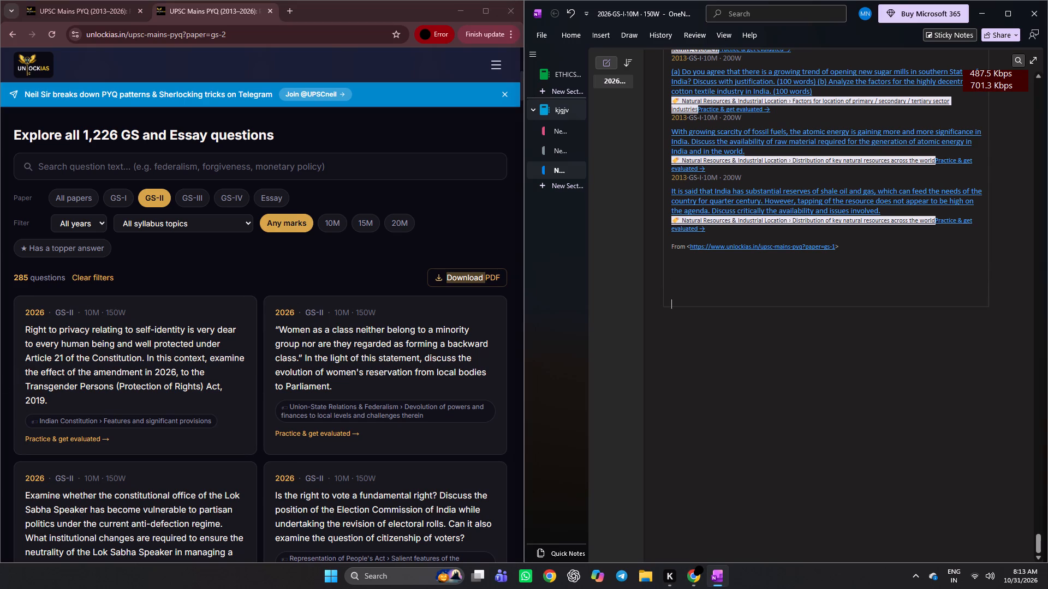
{"action": "key", "text": "Return"}
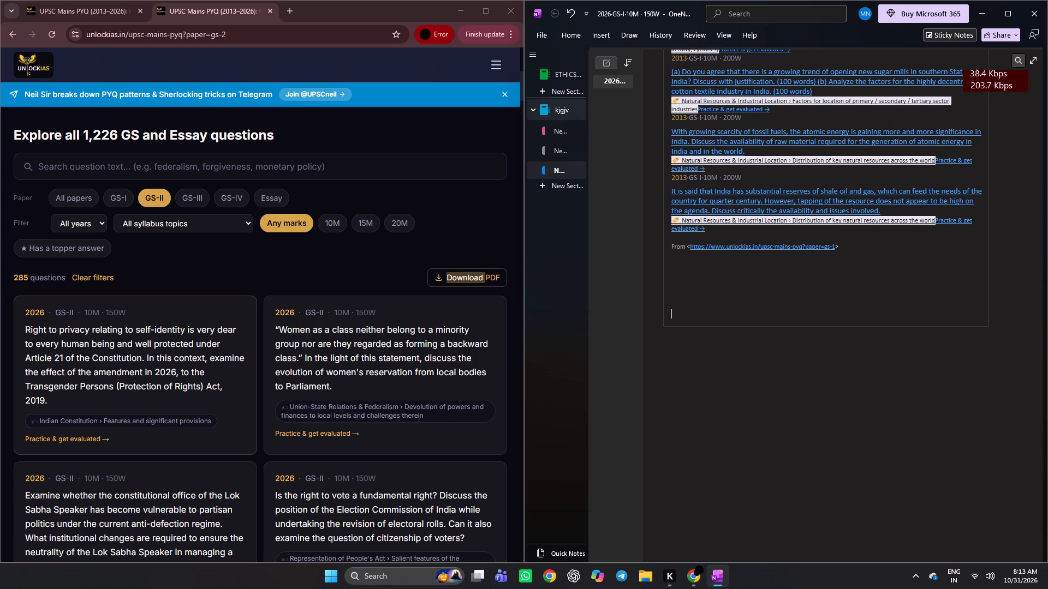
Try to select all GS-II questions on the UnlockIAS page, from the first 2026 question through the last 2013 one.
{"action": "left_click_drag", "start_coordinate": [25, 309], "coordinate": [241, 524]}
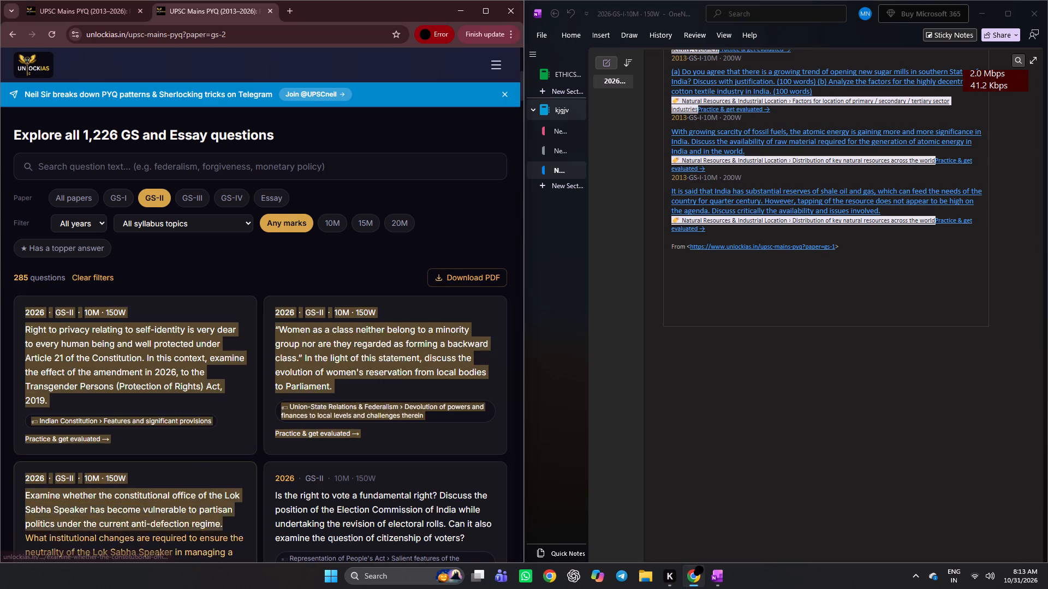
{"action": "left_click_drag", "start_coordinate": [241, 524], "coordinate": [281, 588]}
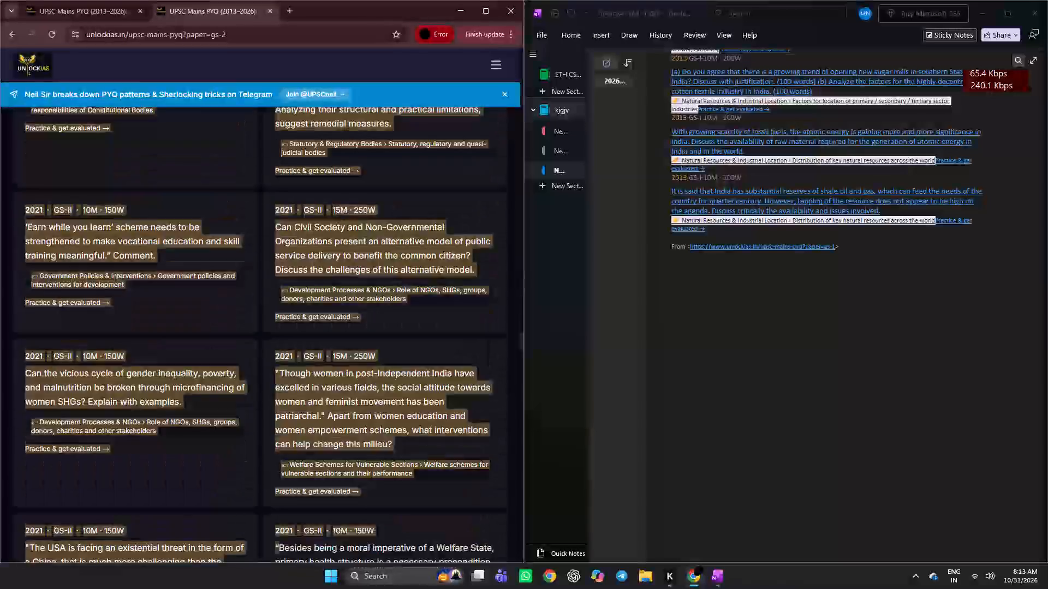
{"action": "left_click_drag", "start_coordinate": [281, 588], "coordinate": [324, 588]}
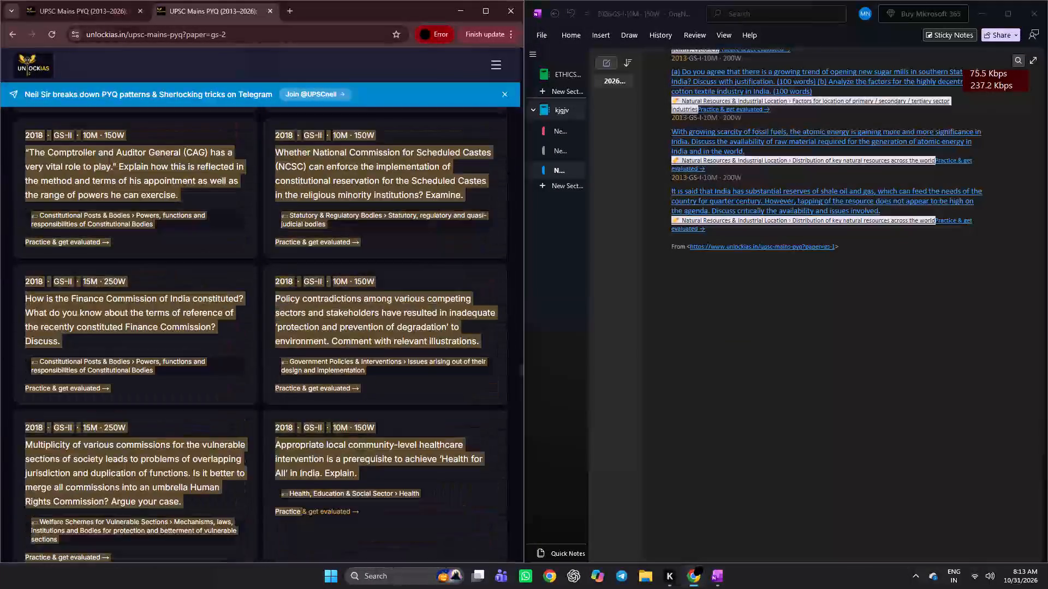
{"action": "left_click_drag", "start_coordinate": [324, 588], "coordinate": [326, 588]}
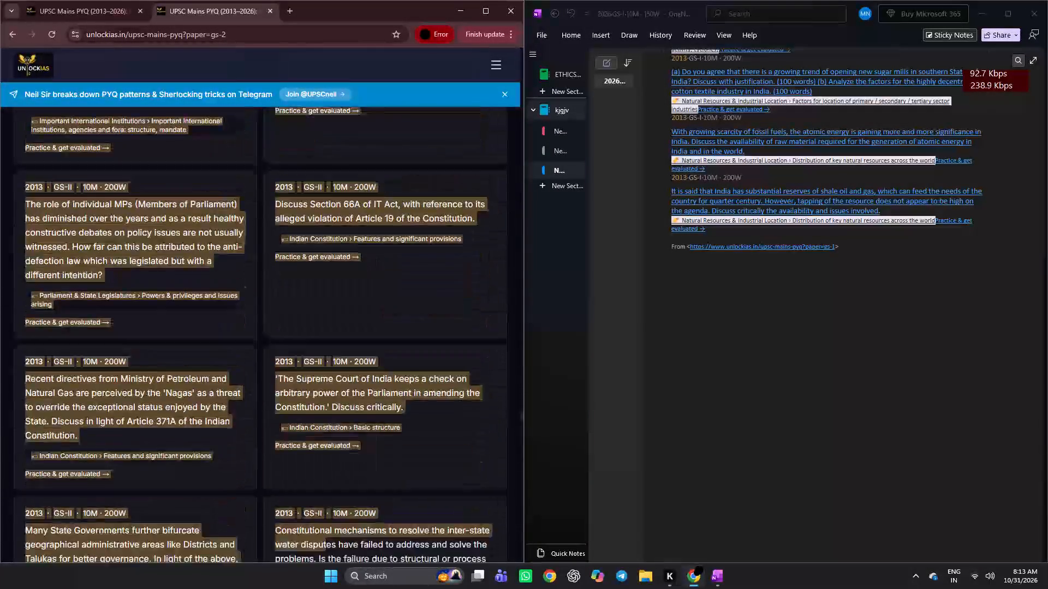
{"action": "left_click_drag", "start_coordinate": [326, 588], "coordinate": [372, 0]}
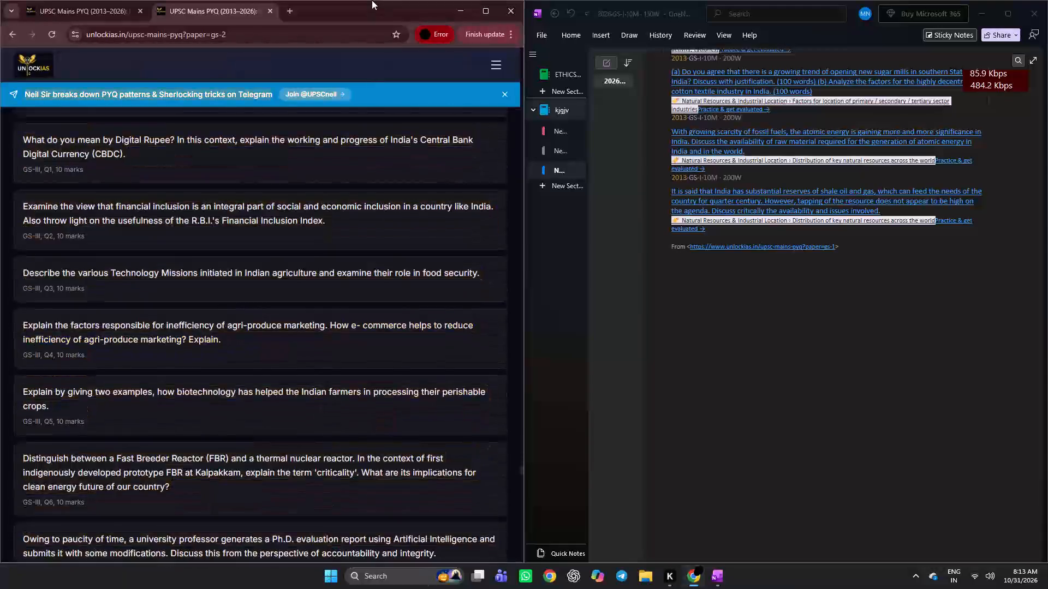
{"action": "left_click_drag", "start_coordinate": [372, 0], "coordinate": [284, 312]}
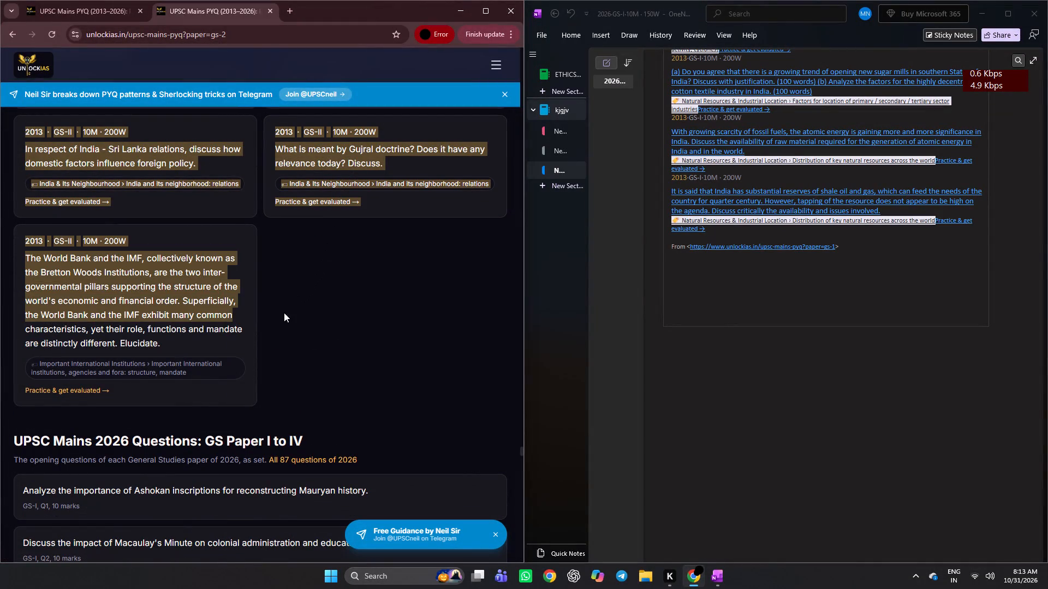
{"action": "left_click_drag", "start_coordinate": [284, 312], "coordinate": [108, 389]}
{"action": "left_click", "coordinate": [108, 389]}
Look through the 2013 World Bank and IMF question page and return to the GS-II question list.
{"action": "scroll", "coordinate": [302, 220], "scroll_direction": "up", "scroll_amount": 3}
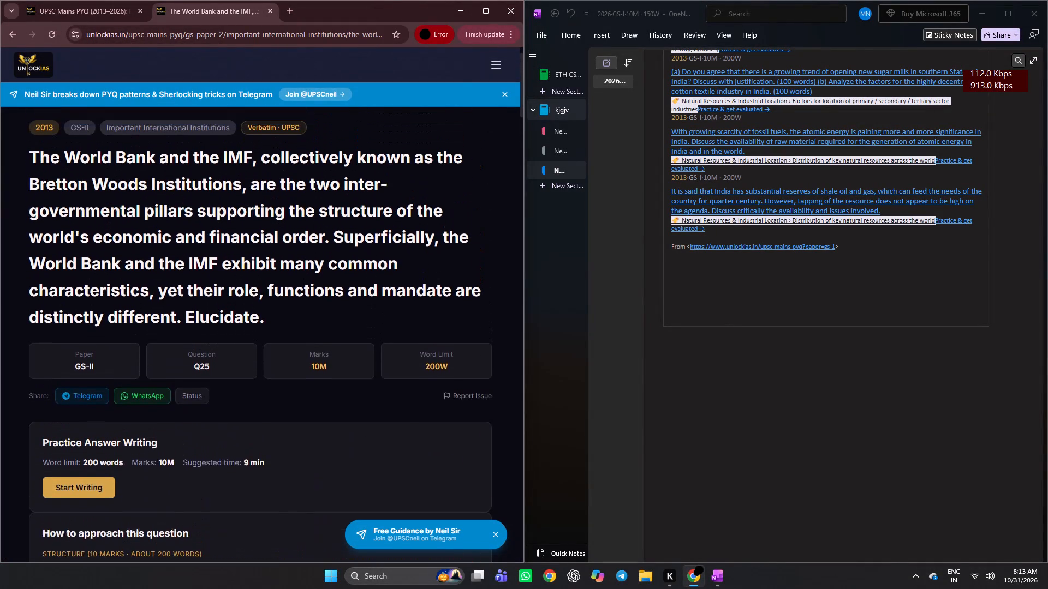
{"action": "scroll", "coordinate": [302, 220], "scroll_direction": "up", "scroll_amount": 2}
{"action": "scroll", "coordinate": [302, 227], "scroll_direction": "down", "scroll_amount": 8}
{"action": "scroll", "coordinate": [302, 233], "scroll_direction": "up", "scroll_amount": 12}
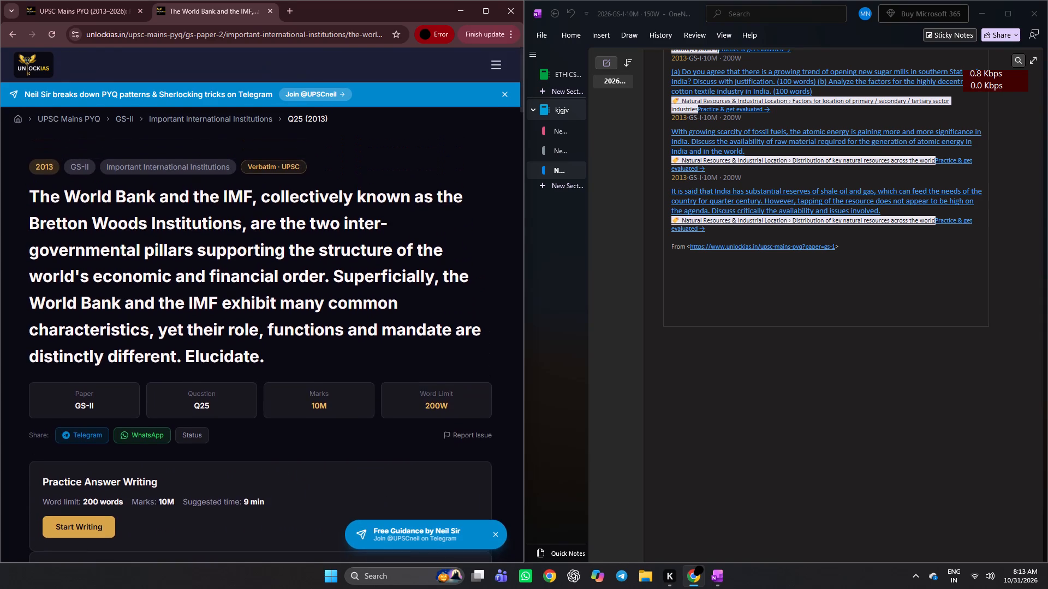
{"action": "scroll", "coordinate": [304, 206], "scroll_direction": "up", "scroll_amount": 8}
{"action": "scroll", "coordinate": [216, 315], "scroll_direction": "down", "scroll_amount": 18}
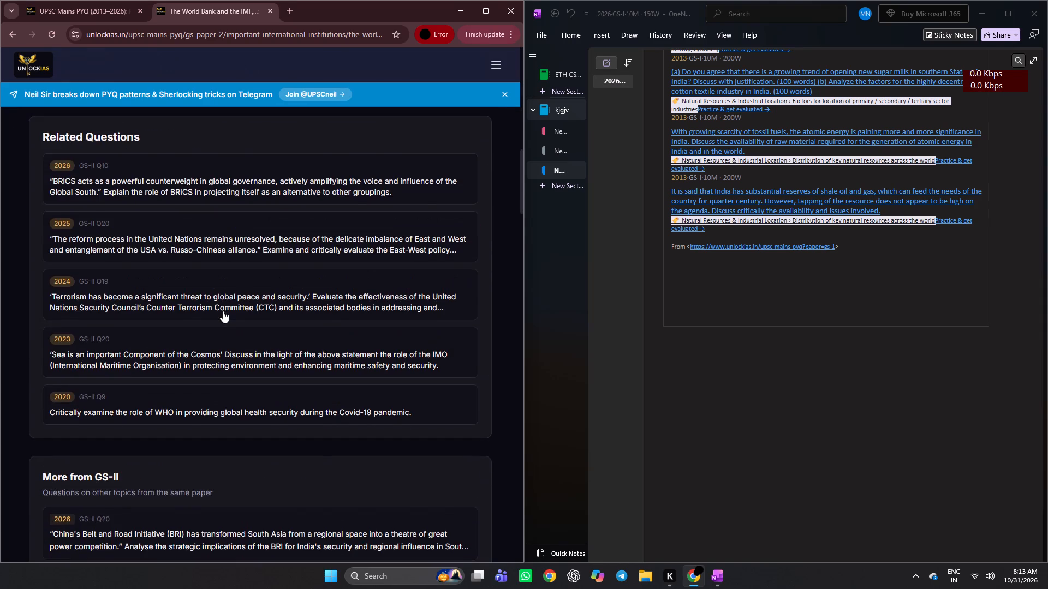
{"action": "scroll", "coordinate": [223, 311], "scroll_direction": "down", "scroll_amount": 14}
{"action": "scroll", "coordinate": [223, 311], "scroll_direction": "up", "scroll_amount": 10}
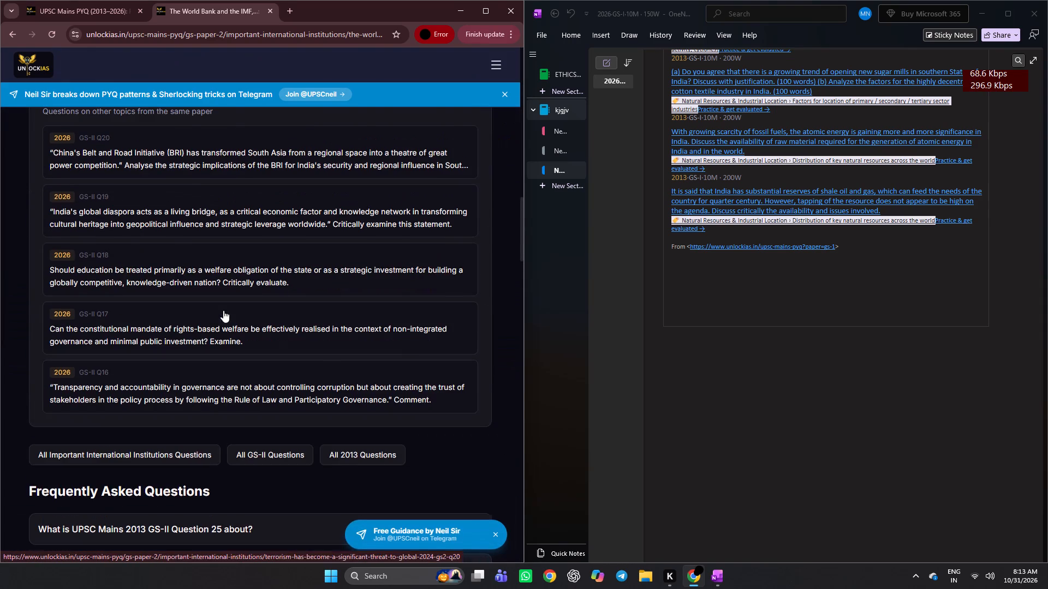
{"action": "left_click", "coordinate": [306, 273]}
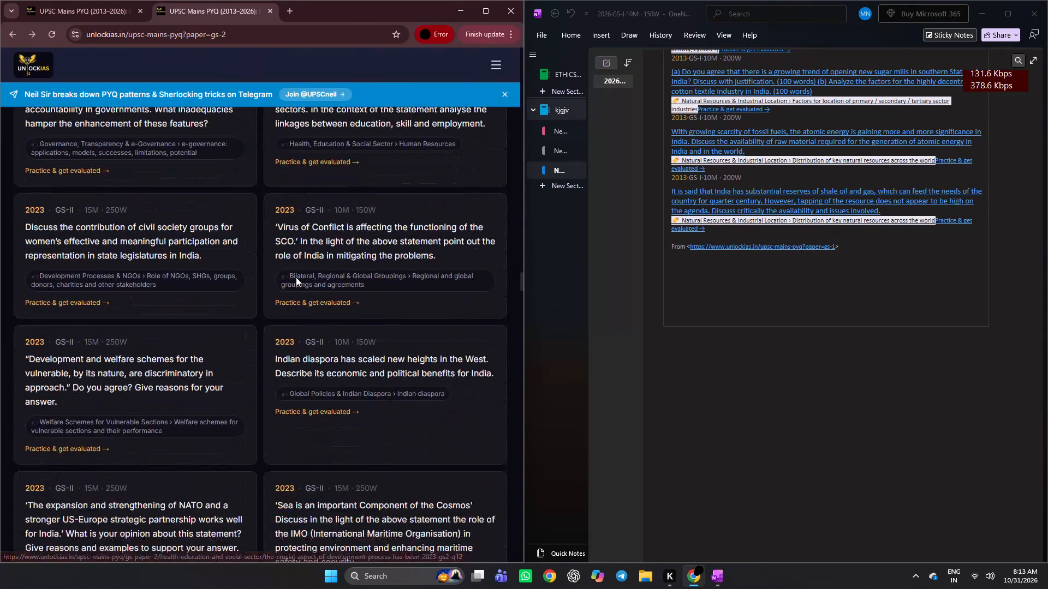
Reopen the UnlockIAS UPSC Mains PYQ (2013–2026) page from the Google results and filter its questions to GS-II.
{"action": "scroll", "coordinate": [296, 277], "scroll_direction": "up", "scroll_amount": 18}
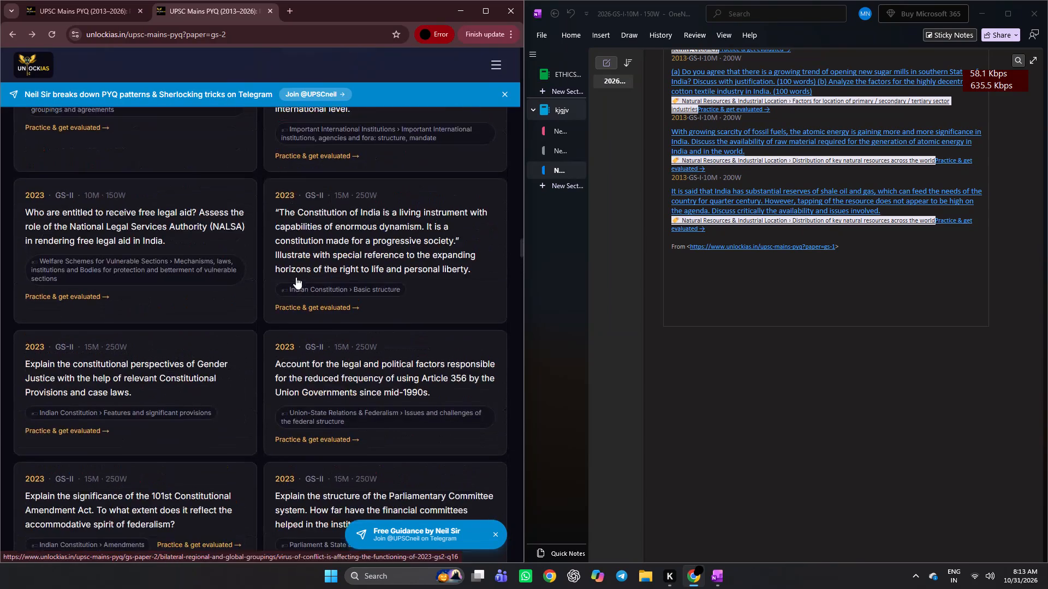
{"action": "scroll", "coordinate": [296, 277], "scroll_direction": "up", "scroll_amount": 6}
{"action": "middle_click", "coordinate": [296, 277]}
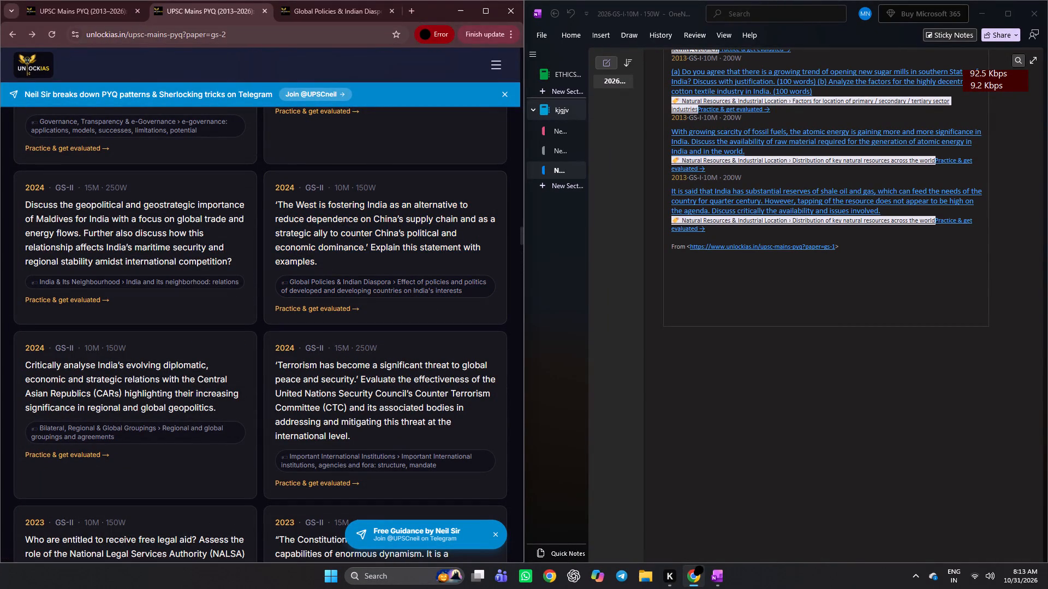
{"action": "scroll", "coordinate": [251, 244], "scroll_direction": "up", "scroll_amount": 12}
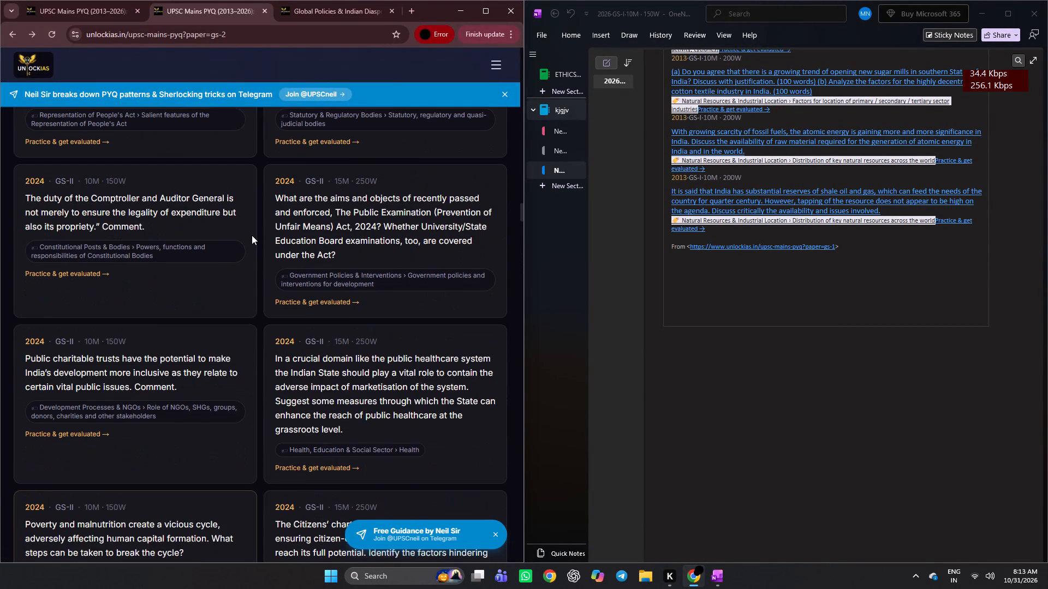
{"action": "left_click", "coordinate": [252, 235]}
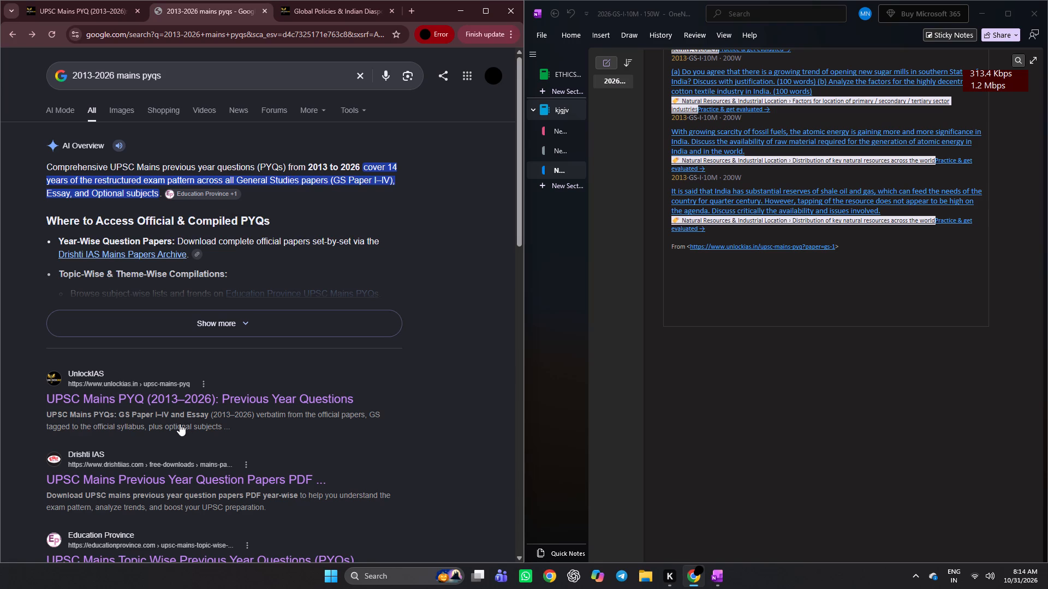
{"action": "left_click", "coordinate": [112, 393]}
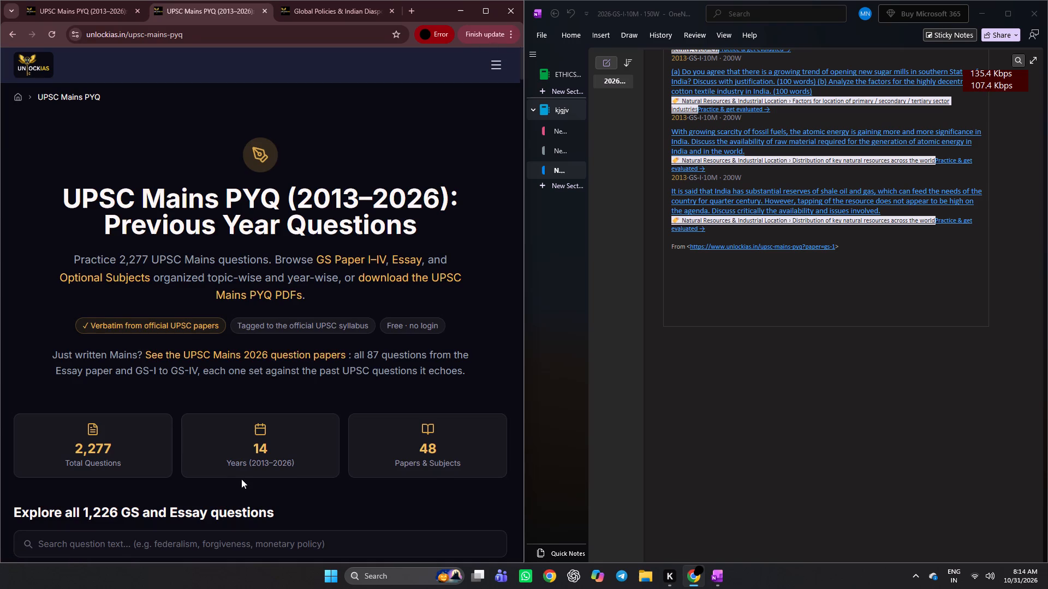
{"action": "scroll", "coordinate": [244, 478], "scroll_direction": "down", "scroll_amount": 4}
{"action": "left_click", "coordinate": [152, 356]}
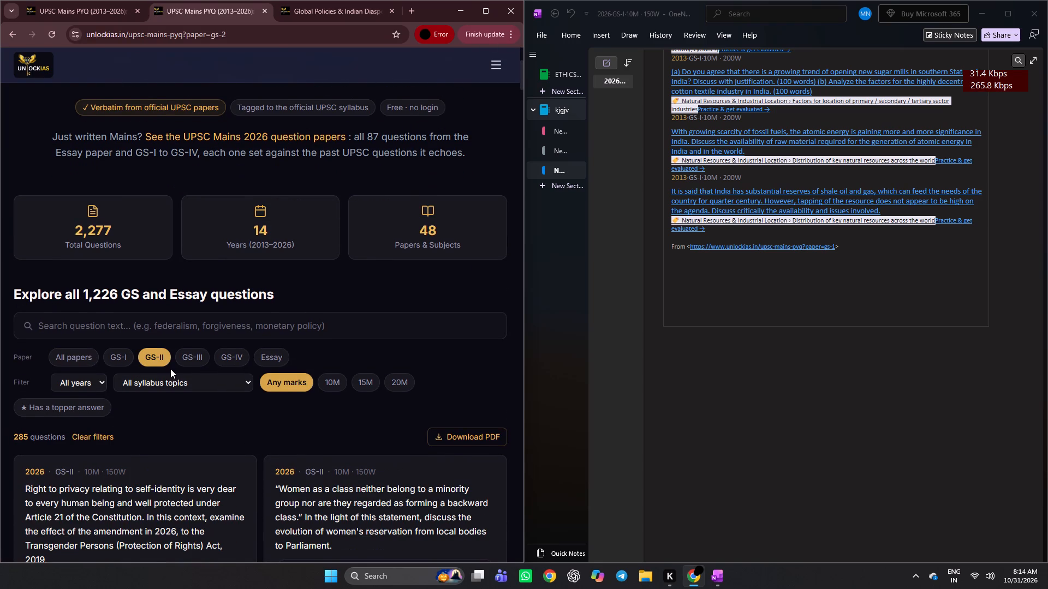
Select and copy all GS-II questions, from the first 2026 question through the 2013 World Bank and IMF one.
{"action": "scroll", "coordinate": [153, 406], "scroll_direction": "down", "scroll_amount": 5}
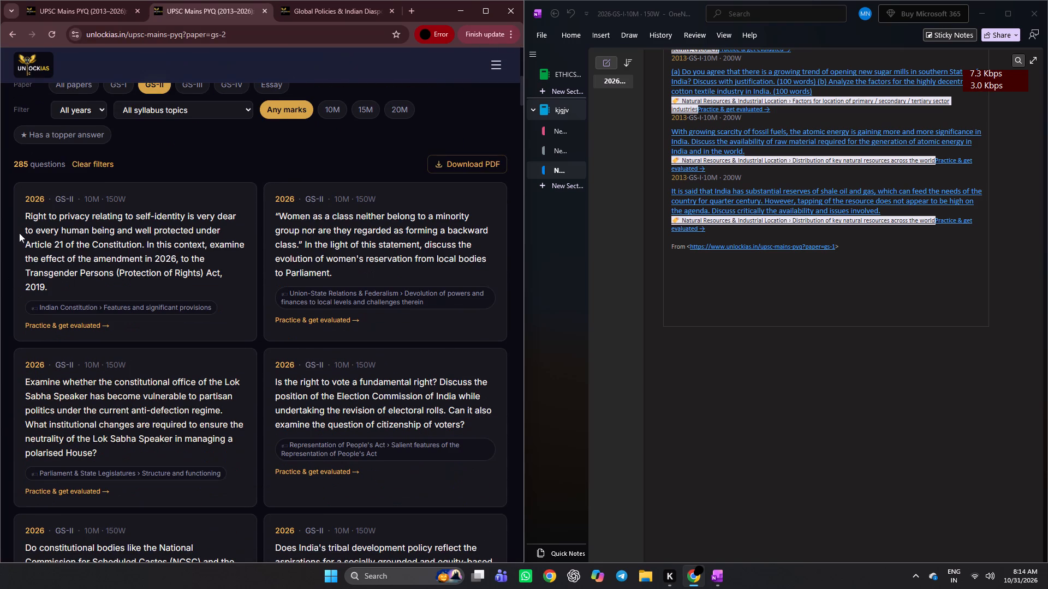
{"action": "left_click_drag", "start_coordinate": [23, 195], "coordinate": [239, 435]}
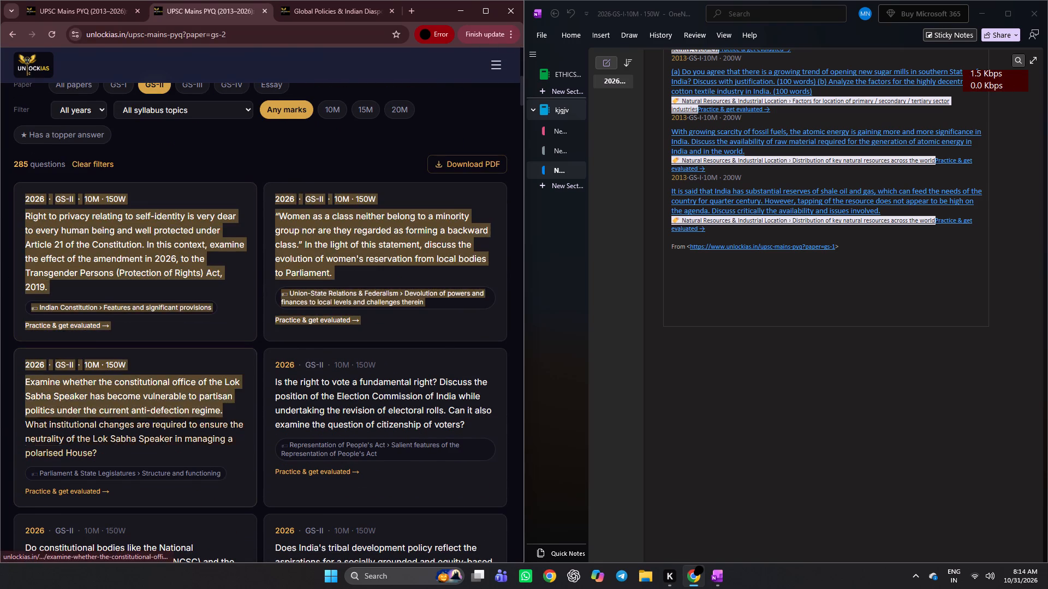
{"action": "left_click_drag", "start_coordinate": [239, 435], "coordinate": [315, 588]}
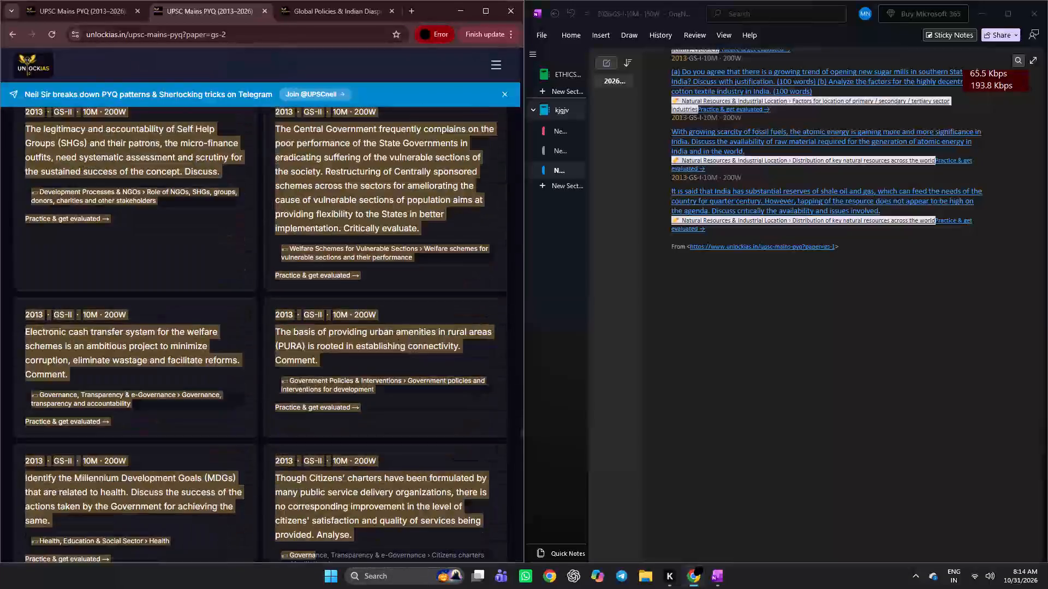
{"action": "left_click_drag", "start_coordinate": [315, 588], "coordinate": [352, 79]}
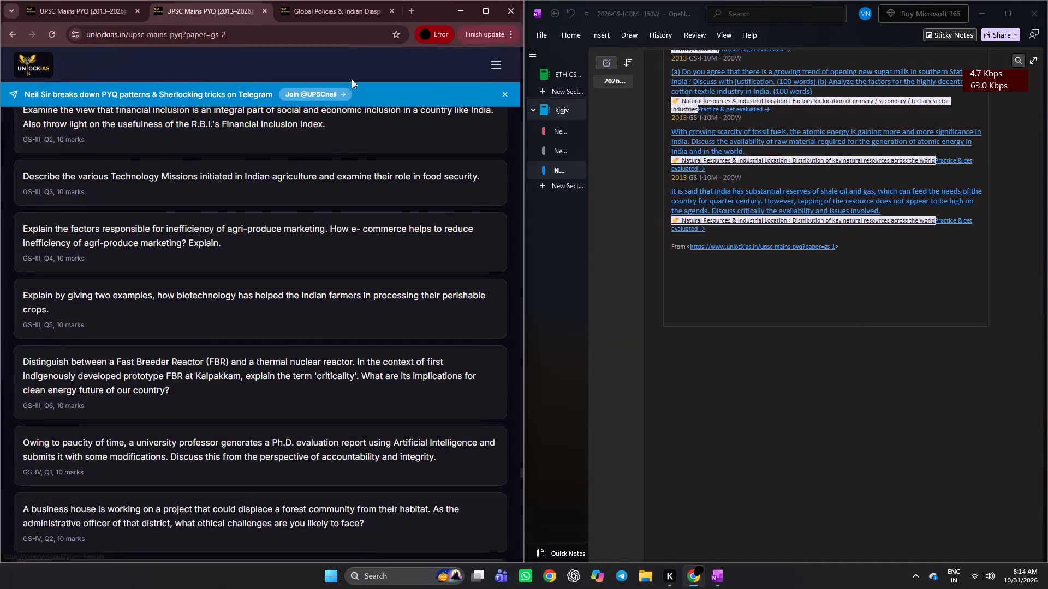
{"action": "left_click_drag", "start_coordinate": [352, 79], "coordinate": [355, 36]}
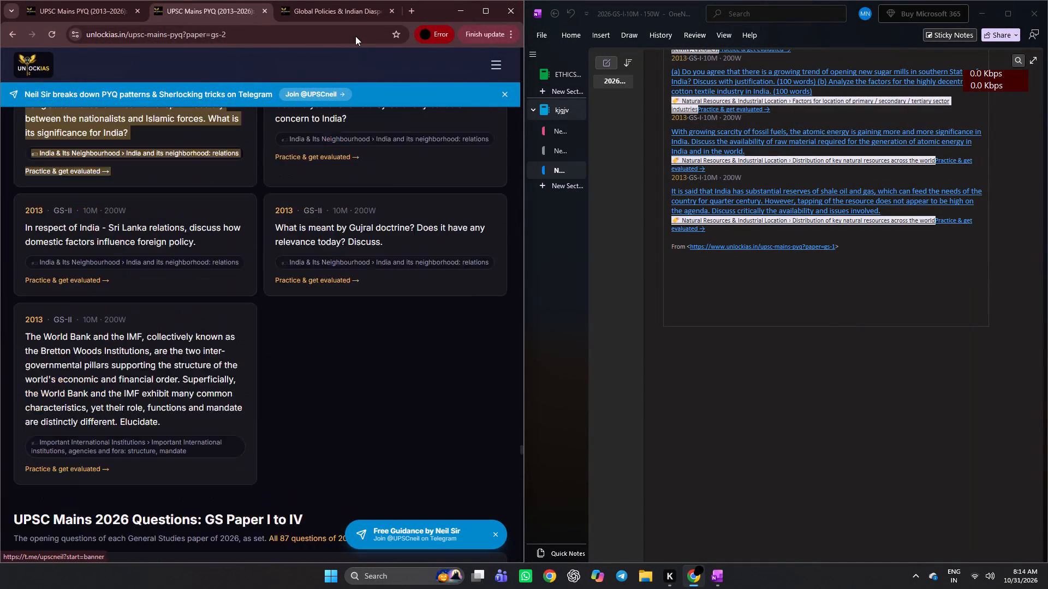
{"action": "left_click_drag", "start_coordinate": [355, 36], "coordinate": [236, 452]}
{"action": "scroll", "coordinate": [239, 451], "scroll_direction": "down", "scroll_amount": 2}
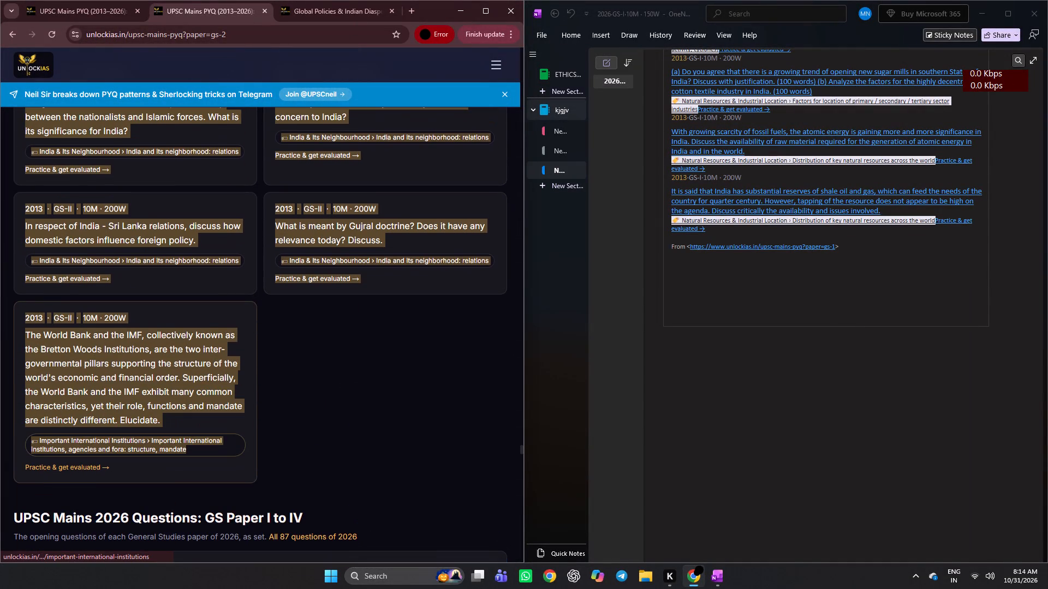
{"action": "left_click_drag", "start_coordinate": [236, 452], "coordinate": [113, 473]}
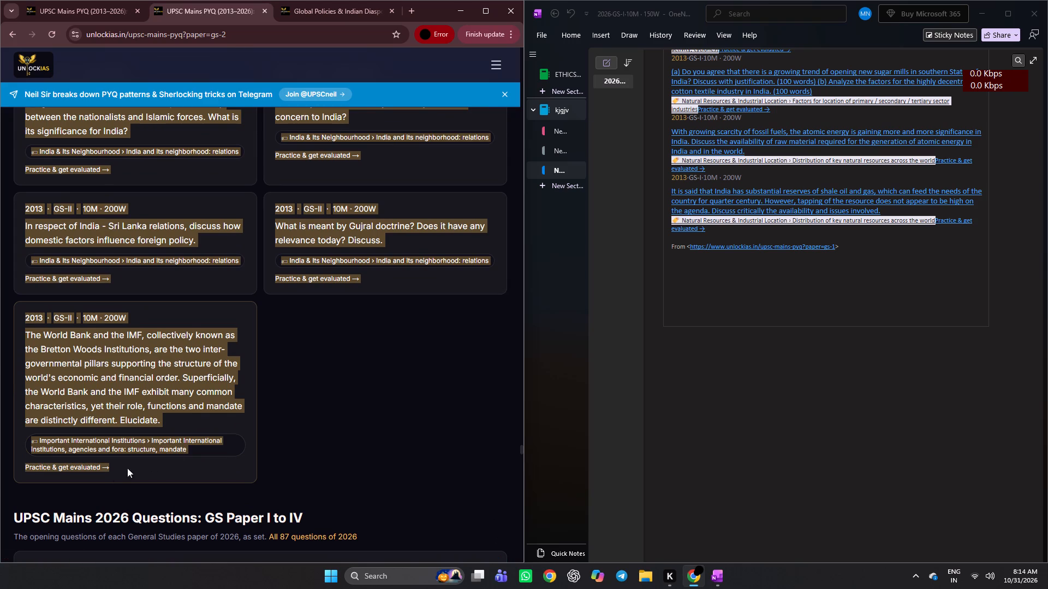
{"action": "scroll", "coordinate": [284, 391], "scroll_direction": "down", "scroll_amount": 5}
{"action": "scroll", "coordinate": [284, 391], "scroll_direction": "up", "scroll_amount": 4}
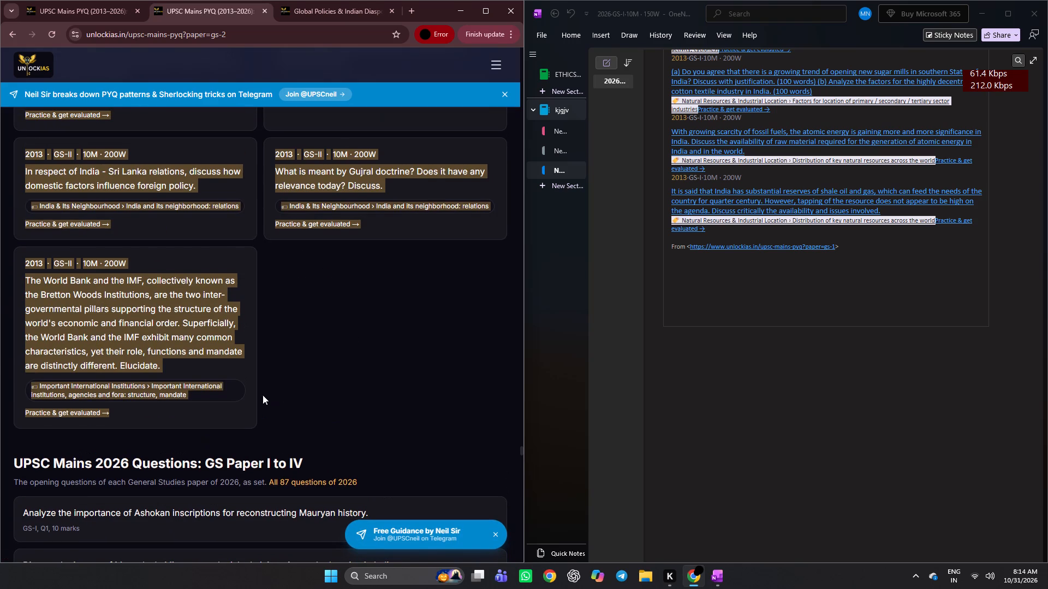
{"action": "scroll", "coordinate": [164, 274], "scroll_direction": "up", "scroll_amount": 5}
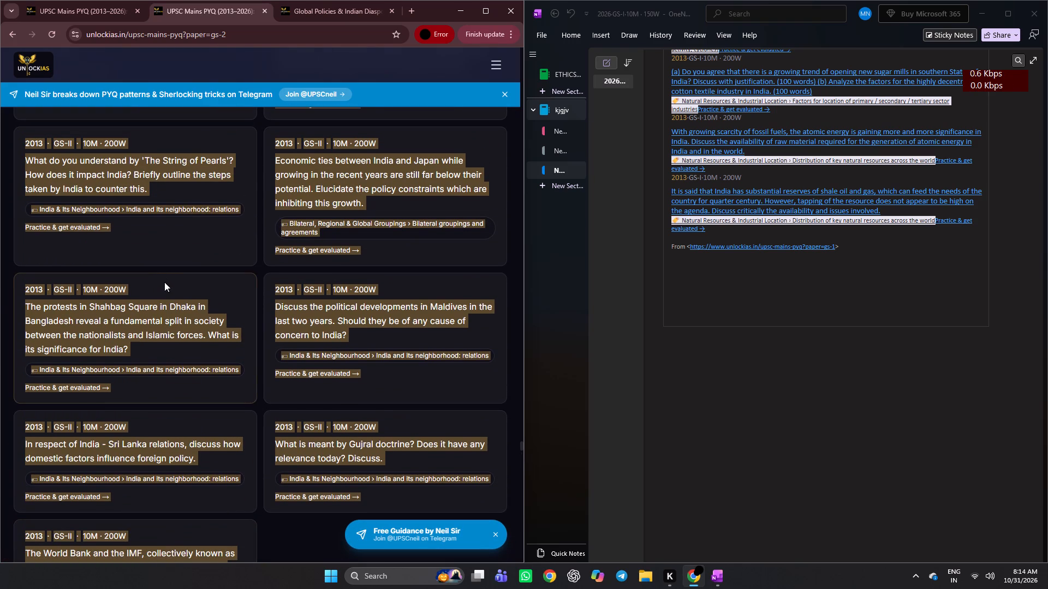
{"action": "scroll", "coordinate": [163, 283], "scroll_direction": "down", "scroll_amount": 3}
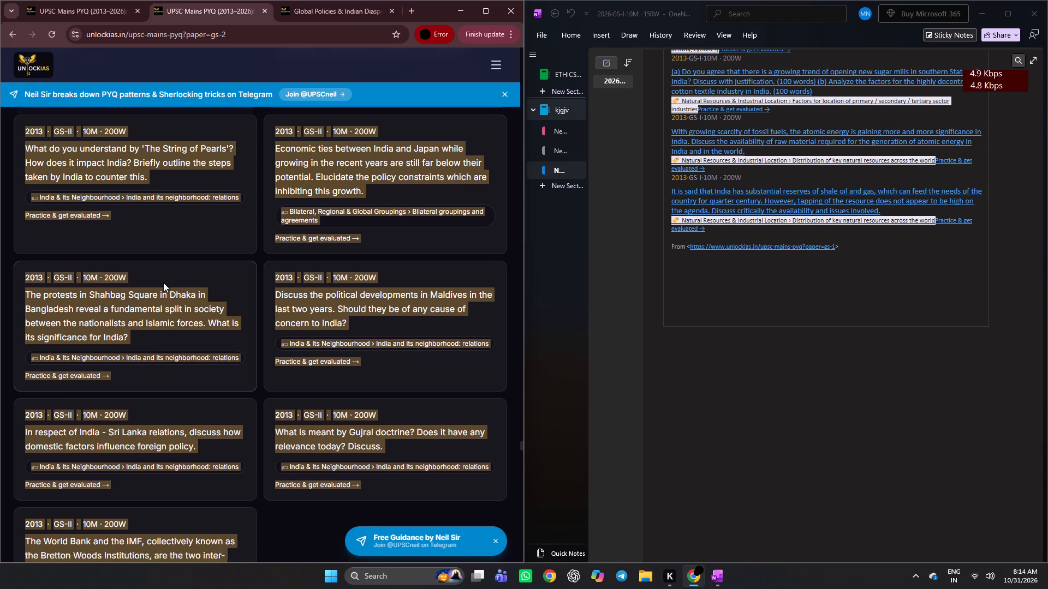
{"action": "scroll", "coordinate": [163, 283], "scroll_direction": "down", "scroll_amount": 13}
{"action": "scroll", "coordinate": [163, 283], "scroll_direction": "up", "scroll_amount": 4}
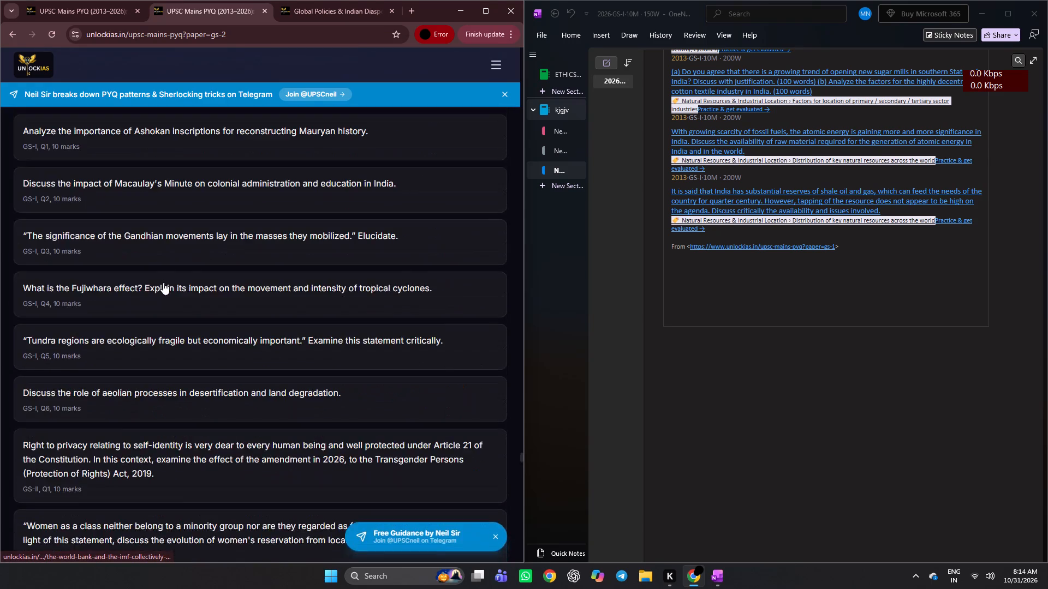
{"action": "scroll", "coordinate": [163, 283], "scroll_direction": "up", "scroll_amount": 6}
{"action": "right_click", "coordinate": [157, 285]}
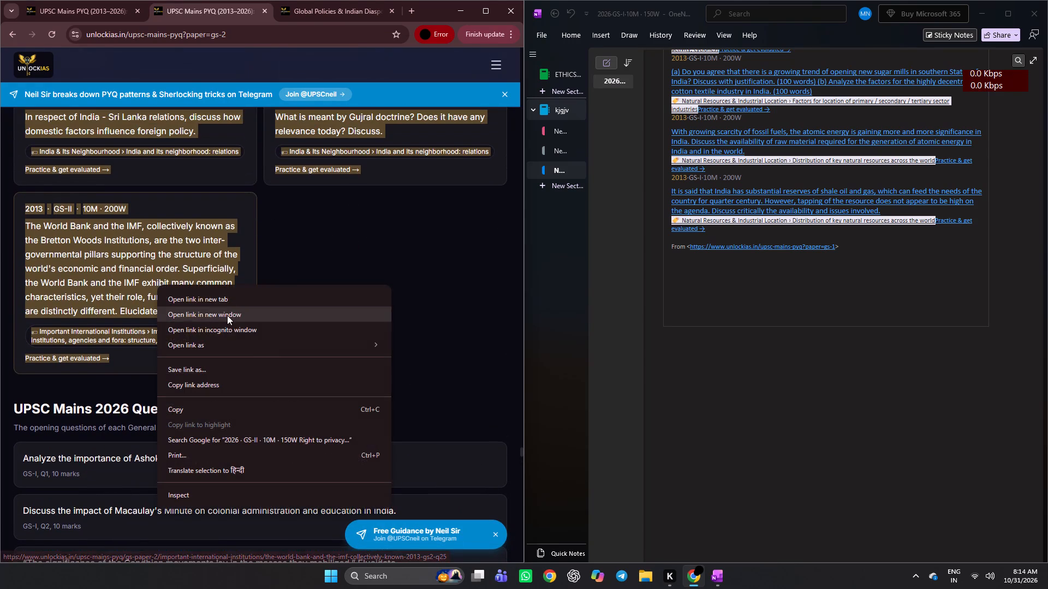
{"action": "left_click", "coordinate": [193, 407]}
{"action": "right_click", "coordinate": [123, 306]}
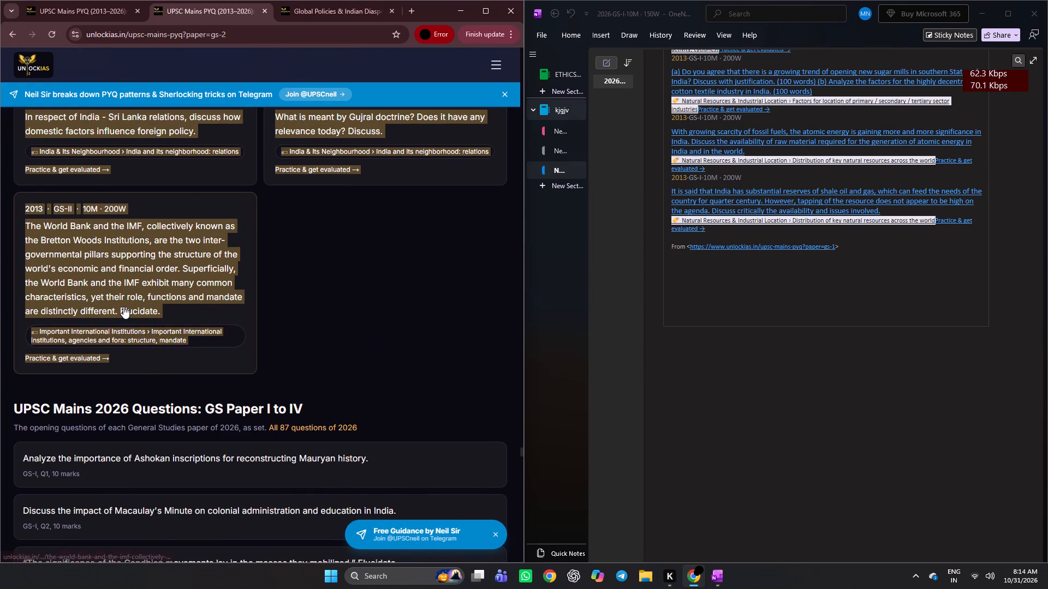
{"action": "left_click", "coordinate": [162, 429]}
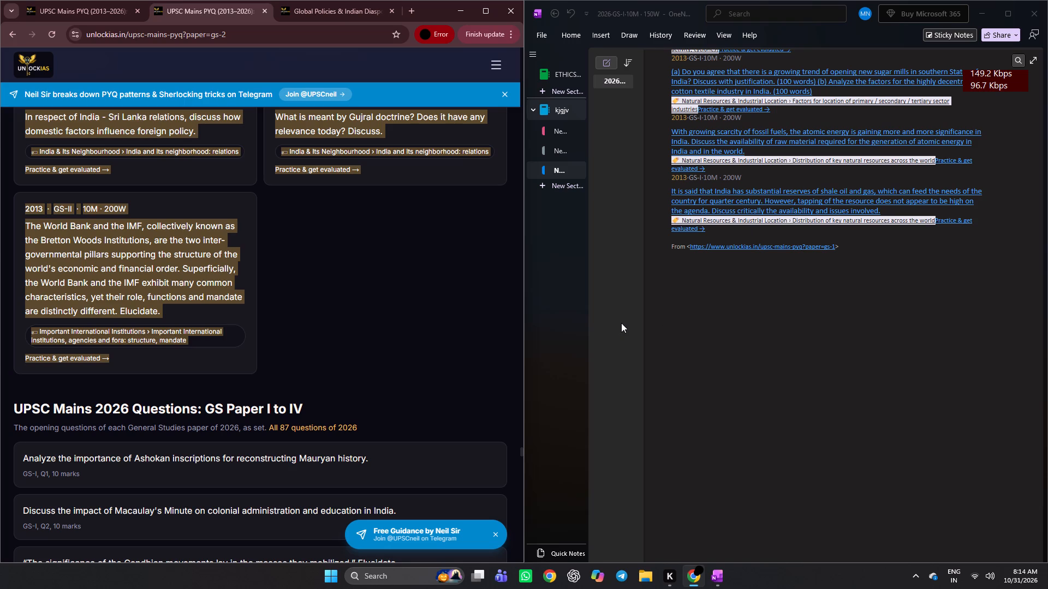
Paste the copied GS-II questions into the OneNote page below the GS-I source link.
{"action": "left_click", "coordinate": [675, 335]}
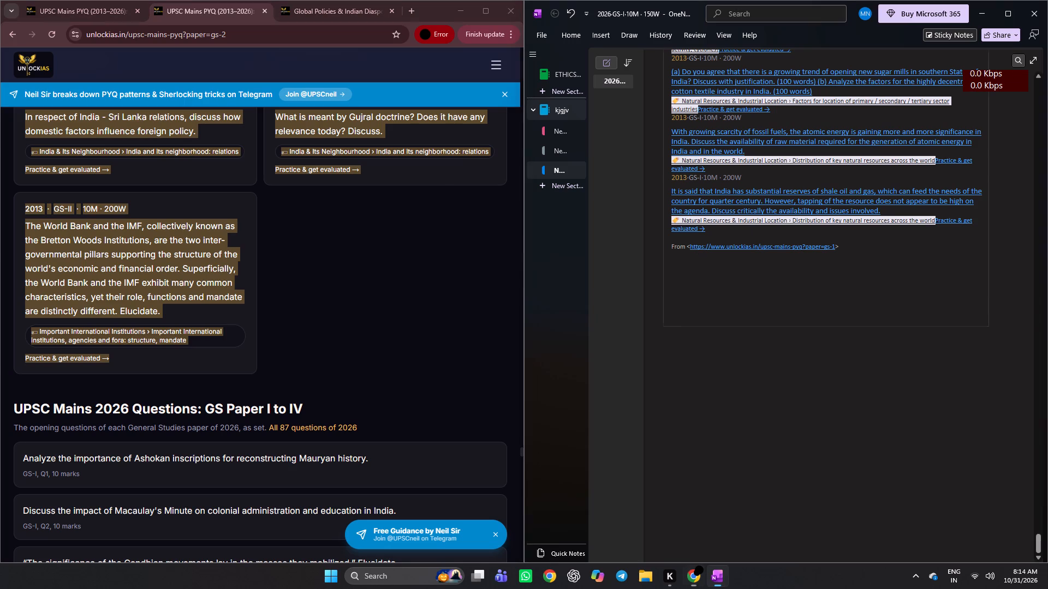
{"action": "key", "text": "ctrl+v"}
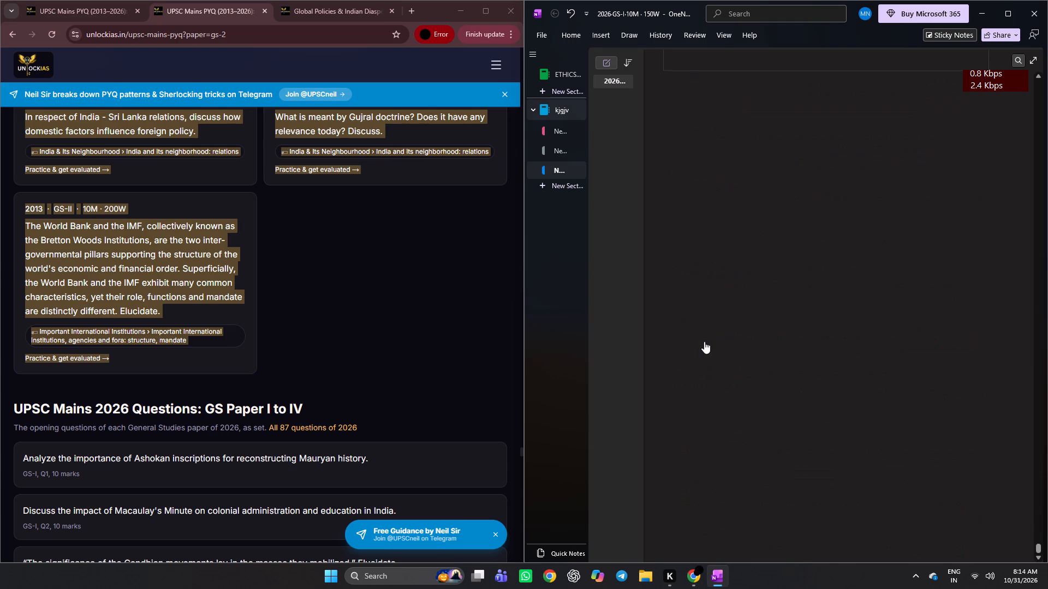
{"action": "scroll", "coordinate": [704, 341], "scroll_direction": "up", "scroll_amount": 2}
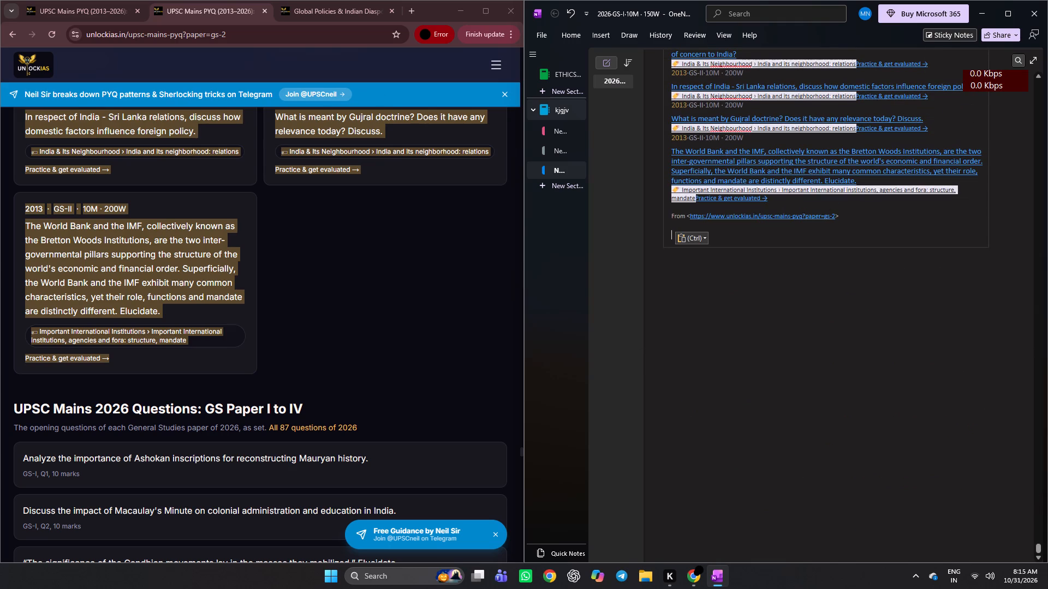
Filter the UnlockIAS question list to GS-I and view the last 2013 questions at its end.
{"action": "scroll", "coordinate": [442, 356], "scroll_direction": "up", "scroll_amount": 6}
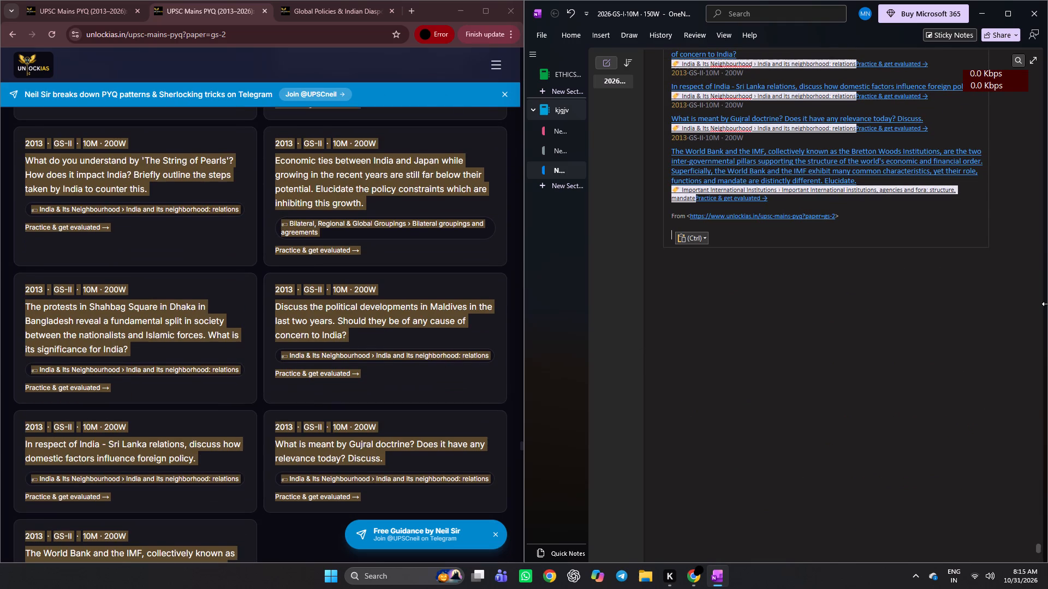
{"action": "middle_click", "coordinate": [401, 291]}
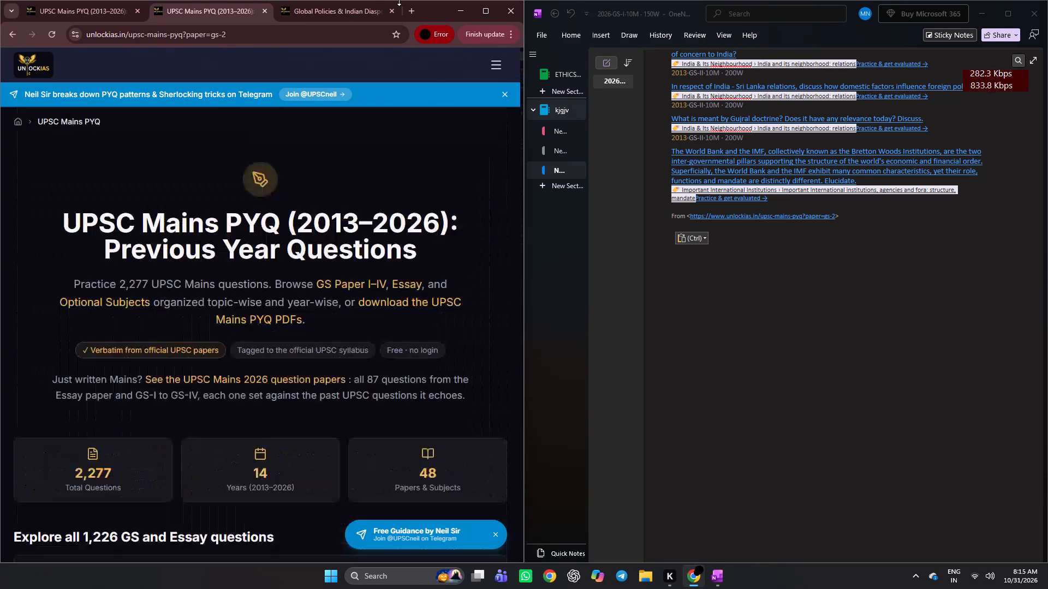
{"action": "middle_click", "coordinate": [234, 402]}
{"action": "scroll", "coordinate": [234, 402], "scroll_direction": "up", "scroll_amount": 2}
{"action": "scroll", "coordinate": [234, 317], "scroll_direction": "up", "scroll_amount": 12}
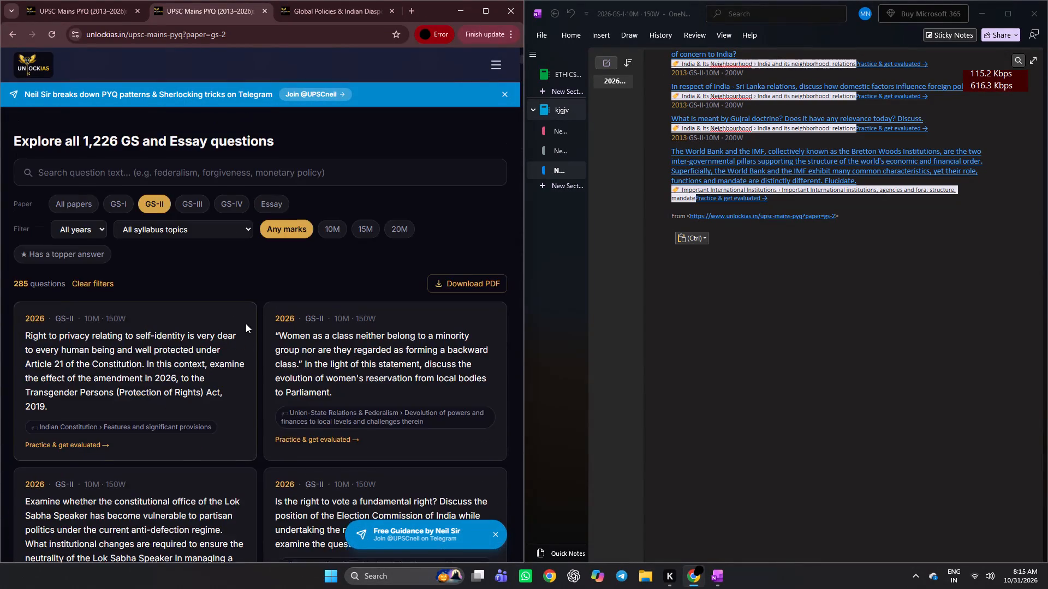
{"action": "left_click", "coordinate": [130, 401]}
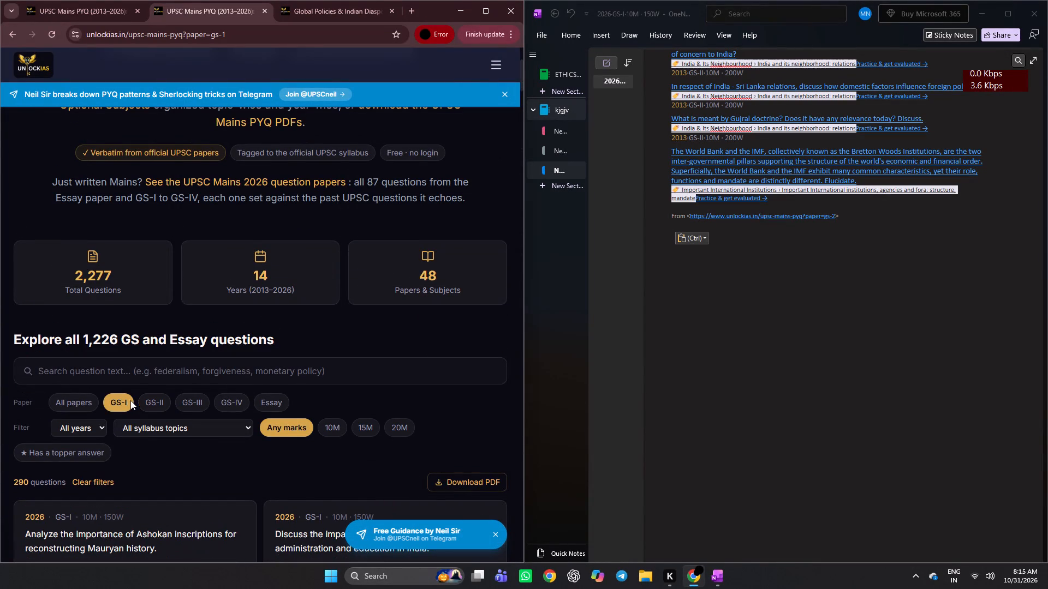
{"action": "middle_click", "coordinate": [274, 478]}
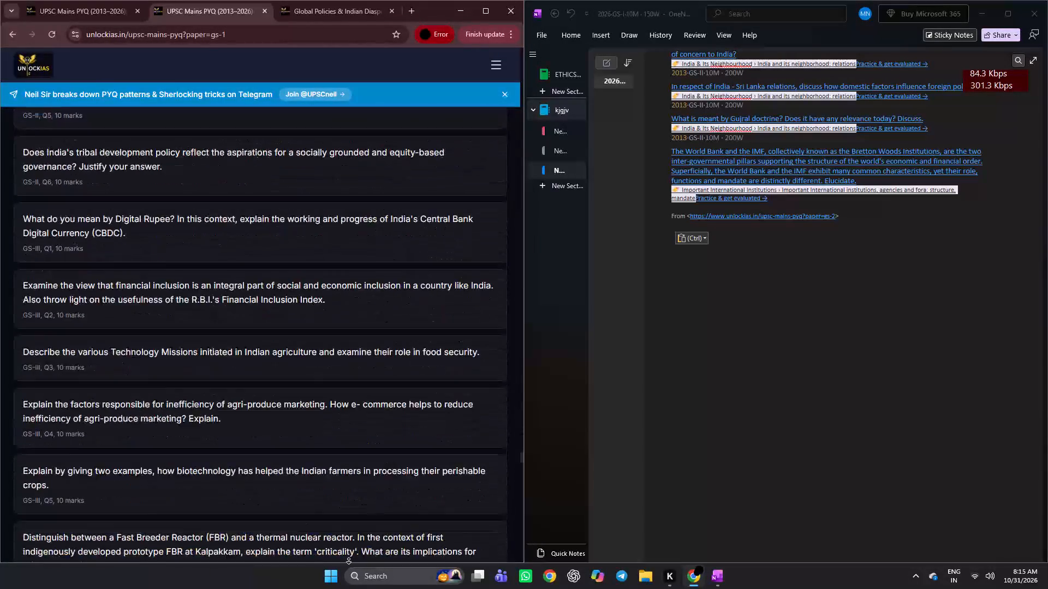
{"action": "middle_click", "coordinate": [357, 272]}
{"action": "scroll", "coordinate": [357, 272], "scroll_direction": "up", "scroll_amount": 4}
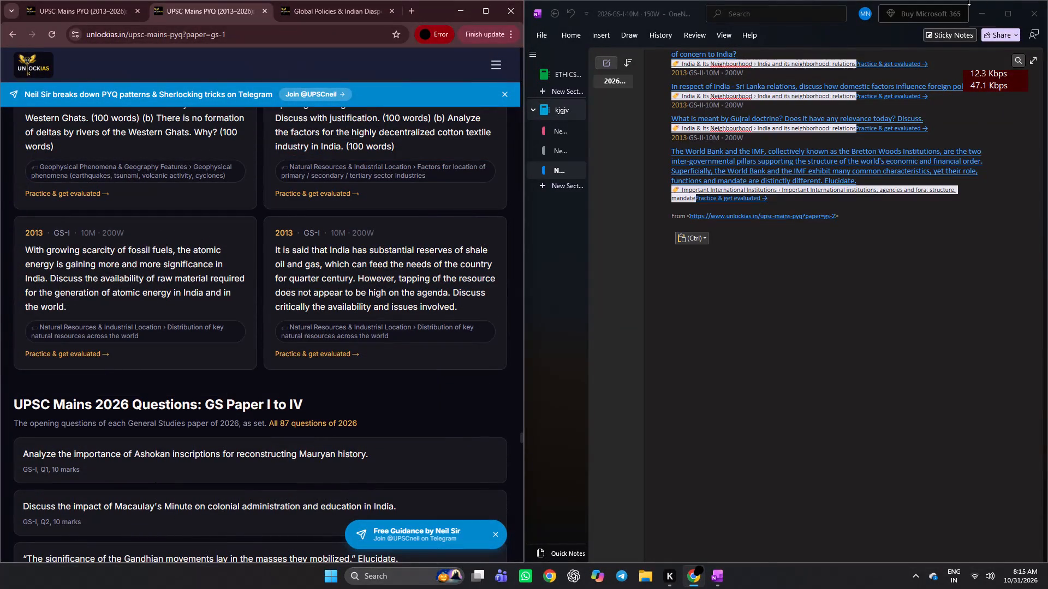
Review the pasted GS-II questions in OneNote from the 2013 ones back to the end of the GS-I questions.
{"action": "scroll", "coordinate": [712, 198], "scroll_direction": "up", "scroll_amount": 6}
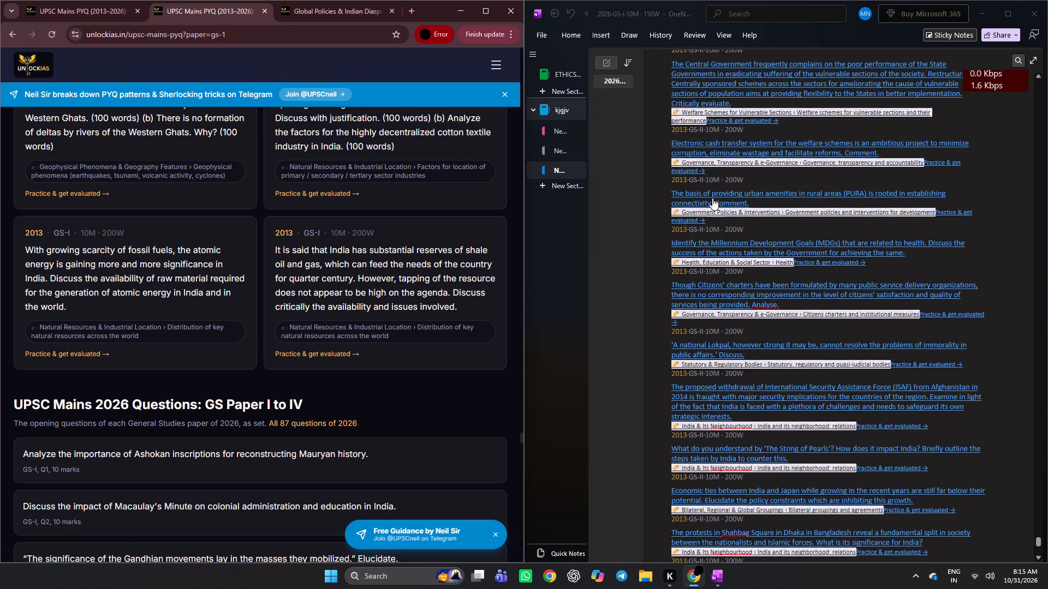
{"action": "scroll", "coordinate": [712, 198], "scroll_direction": "up", "scroll_amount": 20}
{"action": "scroll", "coordinate": [712, 198], "scroll_direction": "up", "scroll_amount": 20}
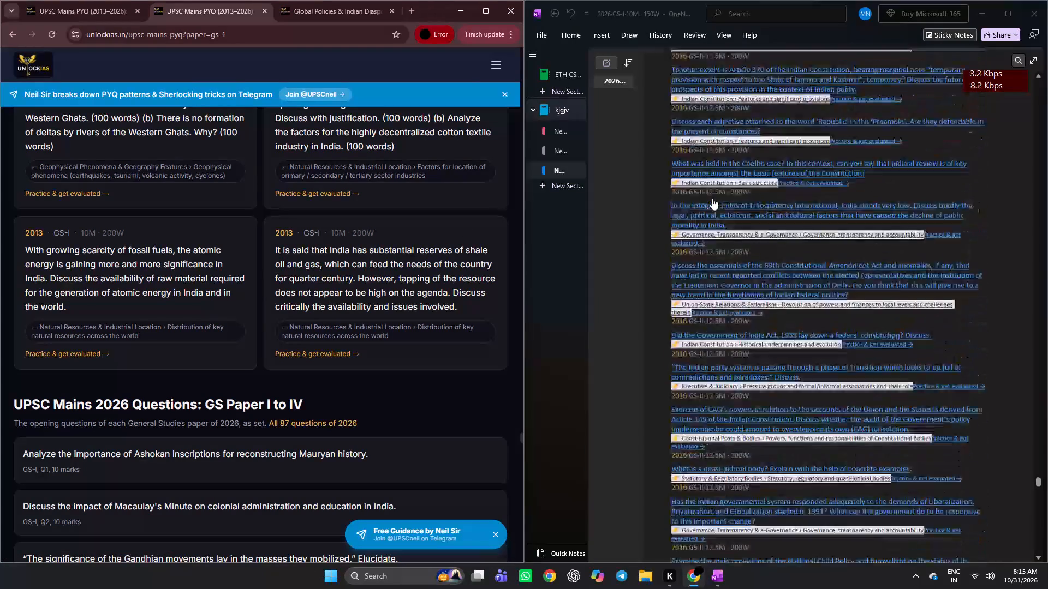
{"action": "scroll", "coordinate": [712, 198], "scroll_direction": "up", "scroll_amount": 20}
{"action": "scroll", "coordinate": [712, 198], "scroll_direction": "up", "scroll_amount": 20}
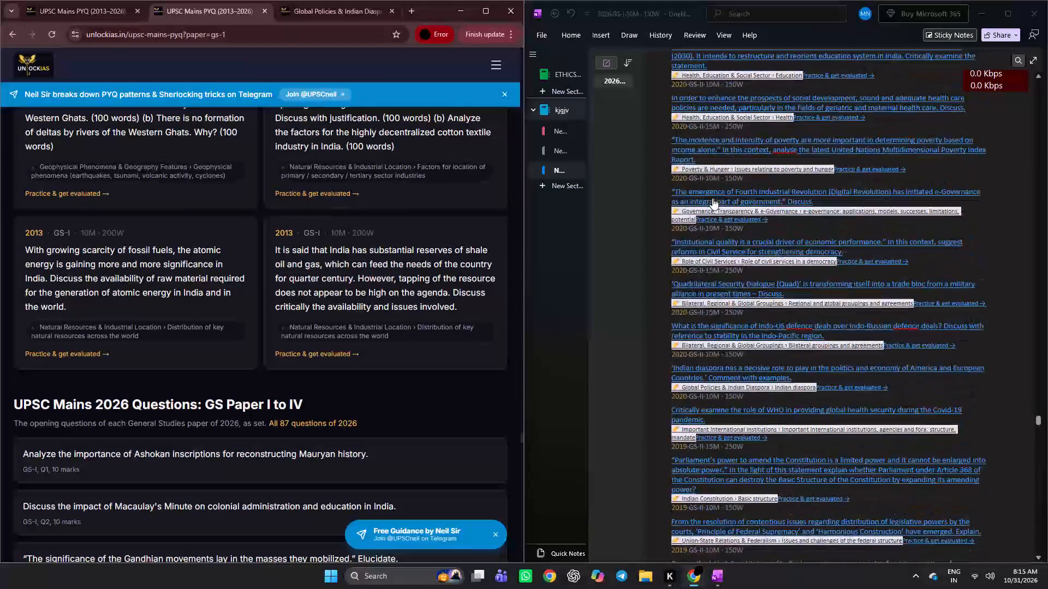
{"action": "scroll", "coordinate": [712, 198], "scroll_direction": "up", "scroll_amount": 20}
{"action": "scroll", "coordinate": [712, 198], "scroll_direction": "up", "scroll_amount": 12}
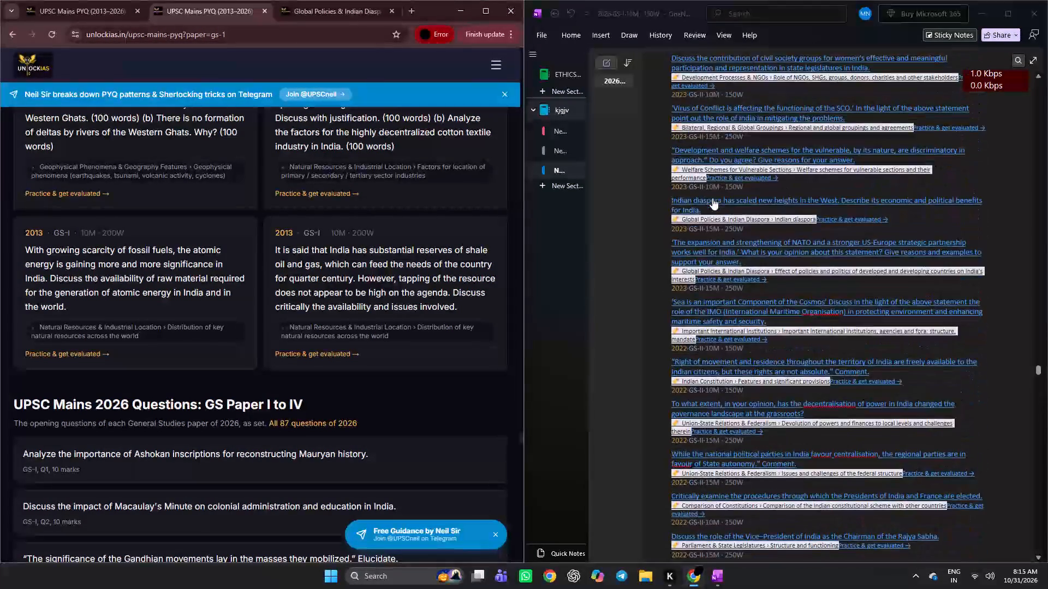
{"action": "scroll", "coordinate": [712, 198], "scroll_direction": "up", "scroll_amount": 20}
{"action": "scroll", "coordinate": [712, 198], "scroll_direction": "up", "scroll_amount": 11}
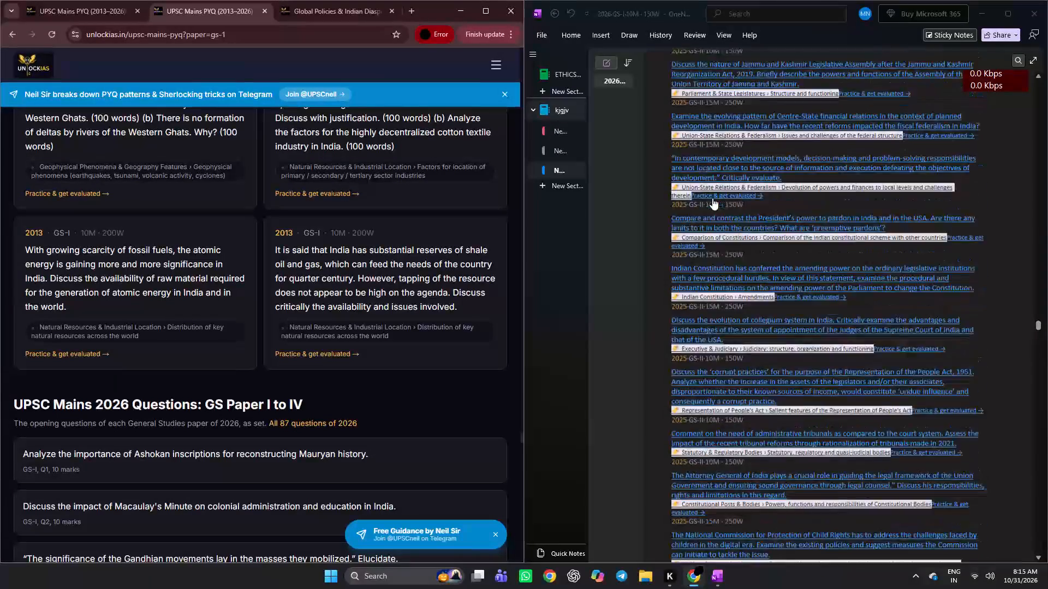
{"action": "scroll", "coordinate": [712, 198], "scroll_direction": "up", "scroll_amount": 20}
{"action": "scroll", "coordinate": [712, 198], "scroll_direction": "down", "scroll_amount": 6}
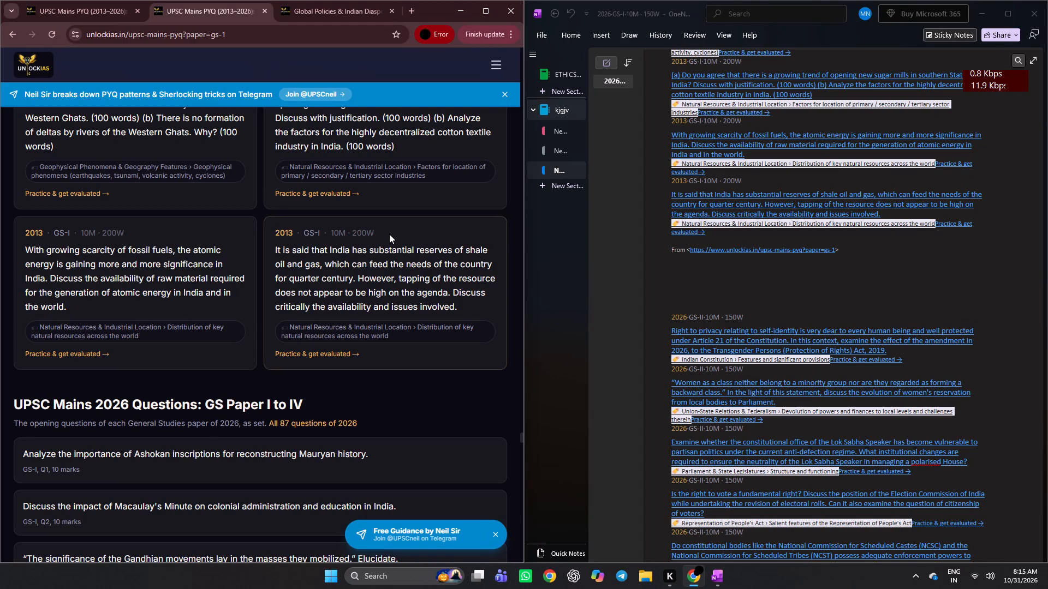
Reopen the UnlockIAS Mains PYQ page from the Google results and filter its question list to GS-III.
{"action": "left_click", "coordinate": [413, 237]}
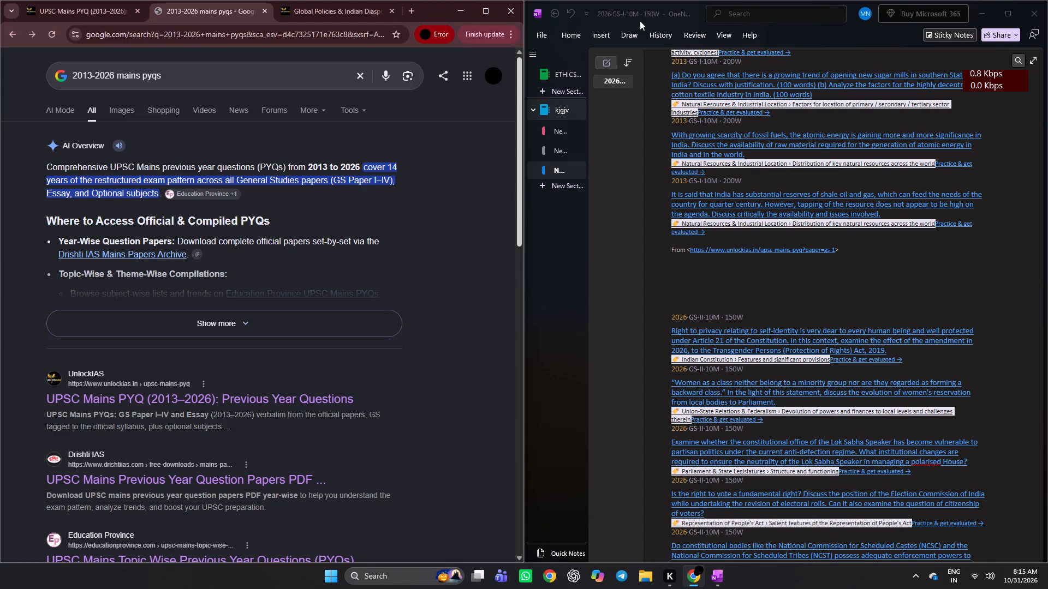
{"action": "left_click", "coordinate": [193, 398]}
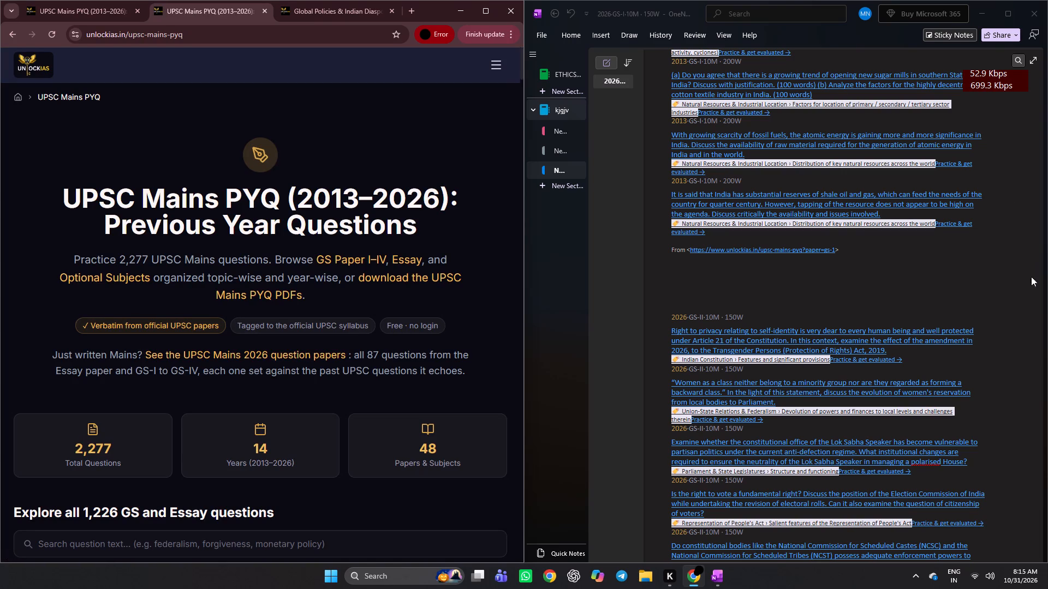
{"action": "scroll", "coordinate": [999, 293], "scroll_direction": "down", "scroll_amount": 7}
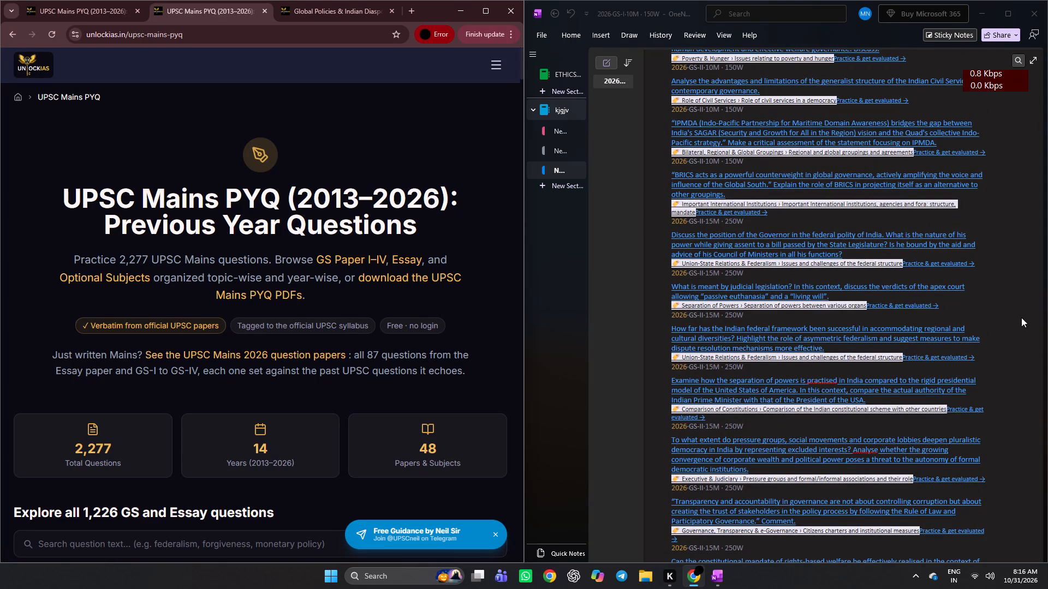
{"action": "scroll", "coordinate": [1021, 317], "scroll_direction": "down", "scroll_amount": 2}
{"action": "left_click_drag", "start_coordinate": [1039, 311], "coordinate": [1043, 588]}
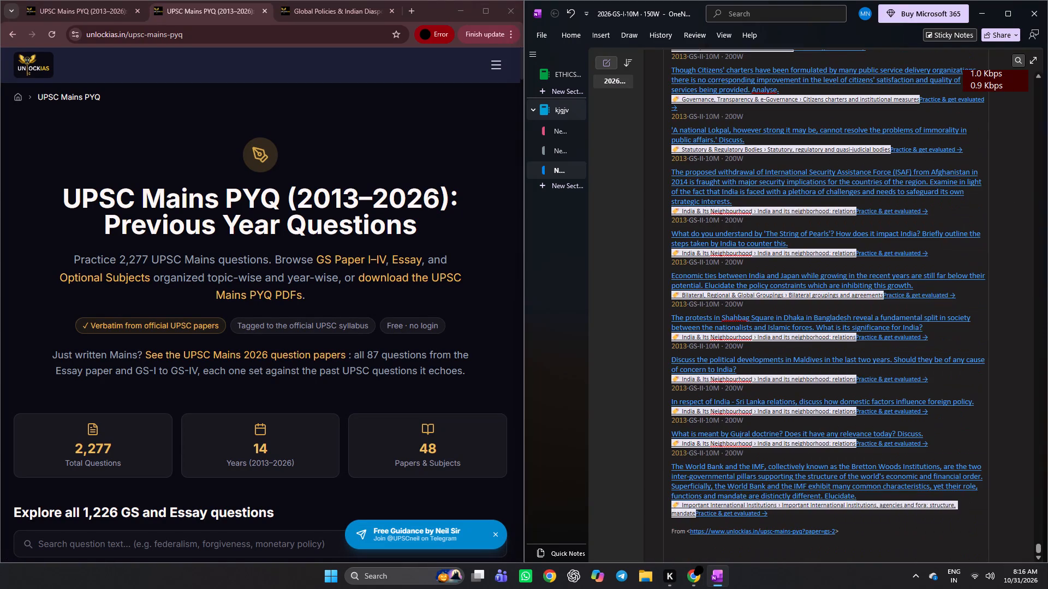
{"action": "scroll", "coordinate": [830, 478], "scroll_direction": "down", "scroll_amount": 5}
{"action": "scroll", "coordinate": [830, 478], "scroll_direction": "up", "scroll_amount": 1}
{"action": "scroll", "coordinate": [249, 477], "scroll_direction": "down", "scroll_amount": 4}
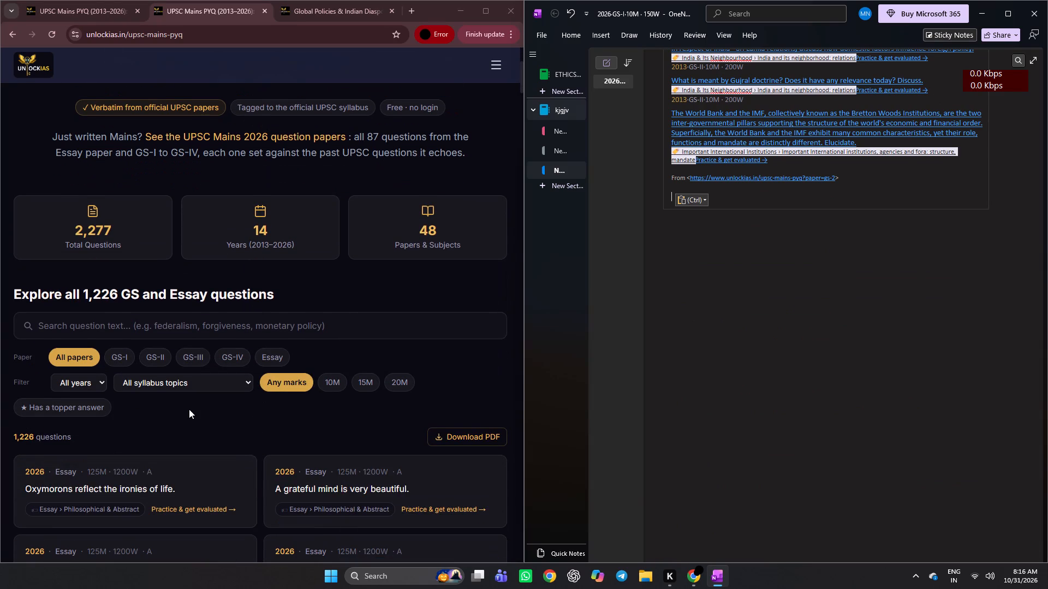
{"action": "left_click", "coordinate": [185, 354]}
Select and copy all GS-III questions, from the first 2026 Digital Rupee question through the 2013 border management one.
{"action": "scroll", "coordinate": [169, 409], "scroll_direction": "down", "scroll_amount": 2}
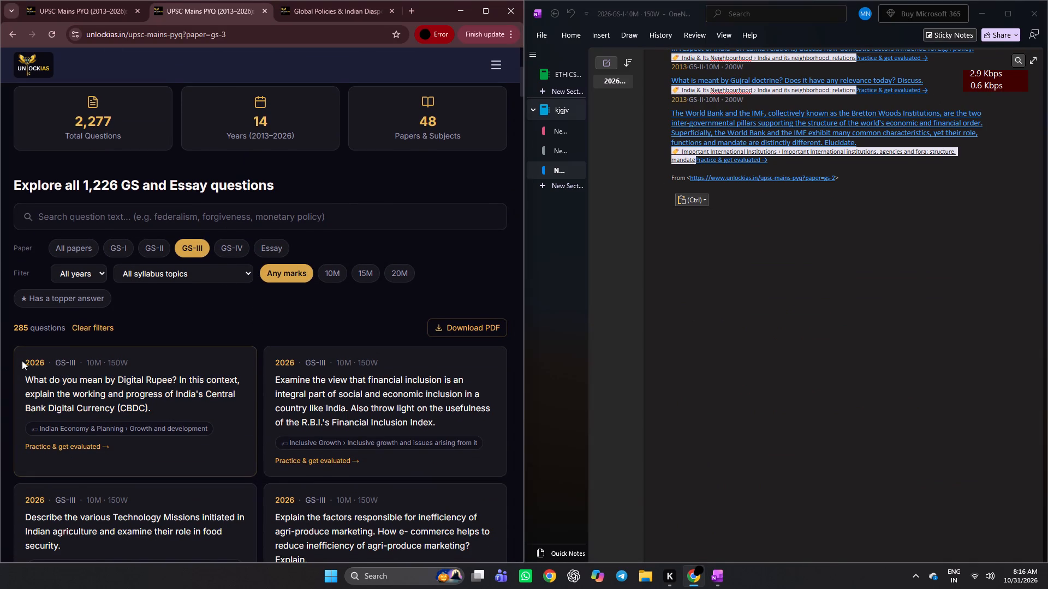
{"action": "left_click_drag", "start_coordinate": [23, 358], "coordinate": [329, 482]}
{"action": "scroll", "coordinate": [329, 480], "scroll_direction": "down", "scroll_amount": 2}
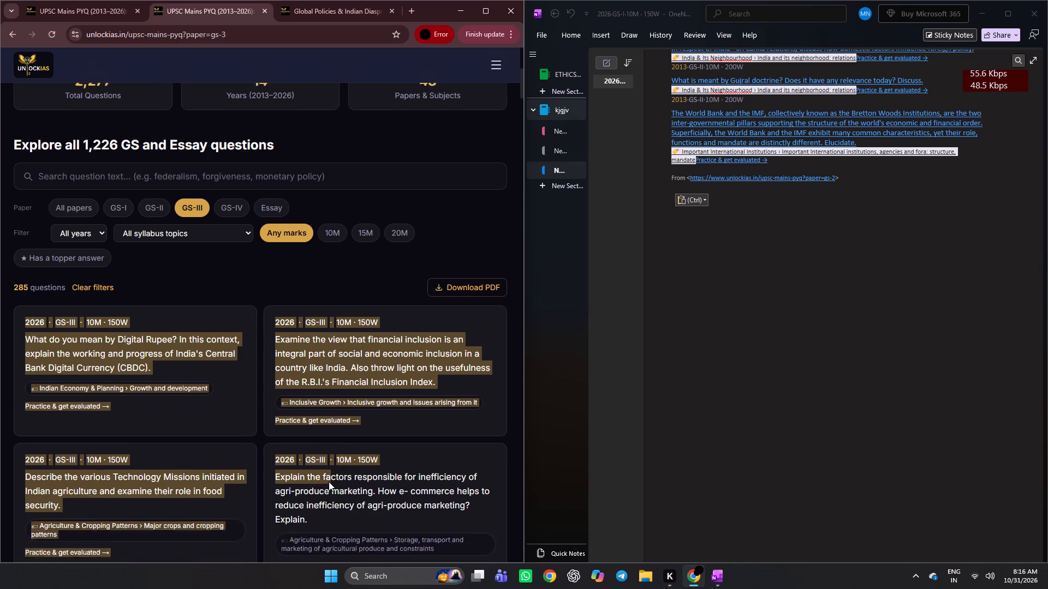
{"action": "scroll", "coordinate": [329, 482], "scroll_direction": "down", "scroll_amount": 1}
{"action": "left_click_drag", "start_coordinate": [329, 482], "coordinate": [339, 588]}
{"action": "scroll", "coordinate": [330, 537], "scroll_direction": "down", "scroll_amount": 9}
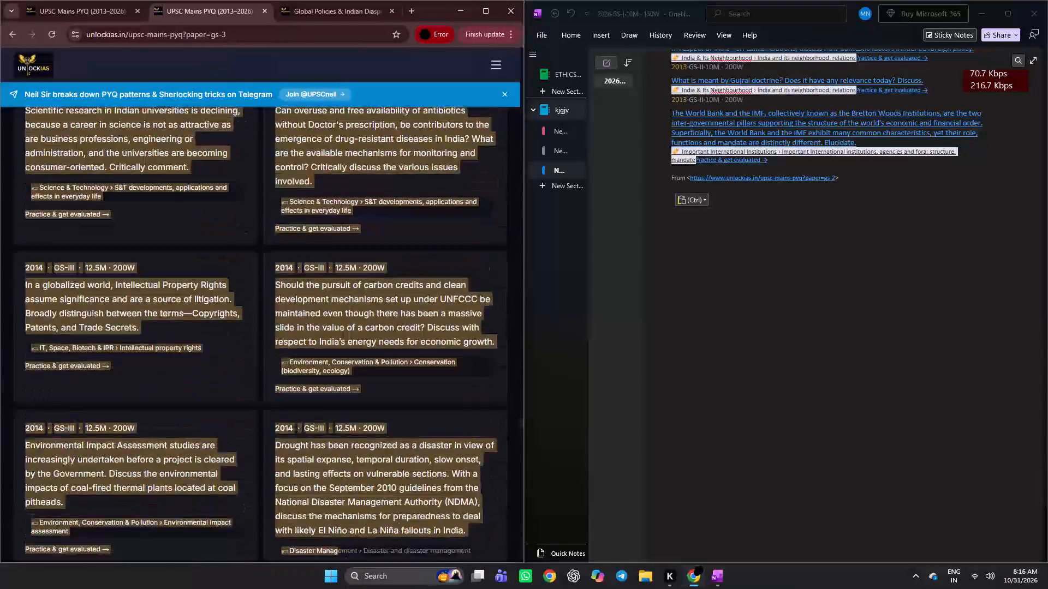
{"action": "left_click_drag", "start_coordinate": [339, 588], "coordinate": [330, 554]}
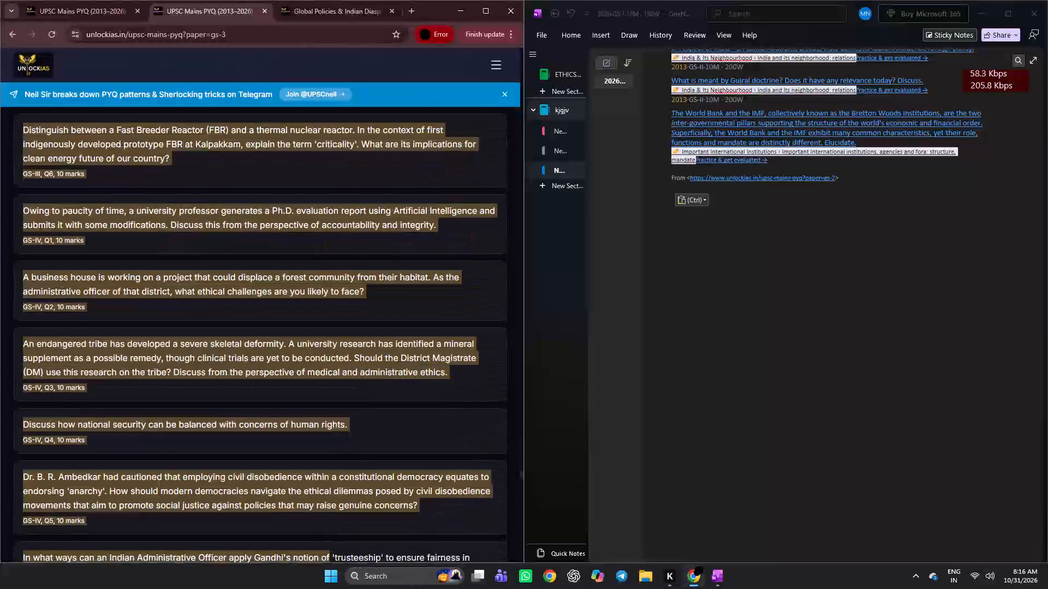
{"action": "left_click_drag", "start_coordinate": [330, 554], "coordinate": [279, 253]}
{"action": "scroll", "coordinate": [298, 361], "scroll_direction": "up", "scroll_amount": 4}
{"action": "scroll", "coordinate": [290, 304], "scroll_direction": "up", "scroll_amount": 6}
{"action": "scroll", "coordinate": [279, 253], "scroll_direction": "up", "scroll_amount": 4}
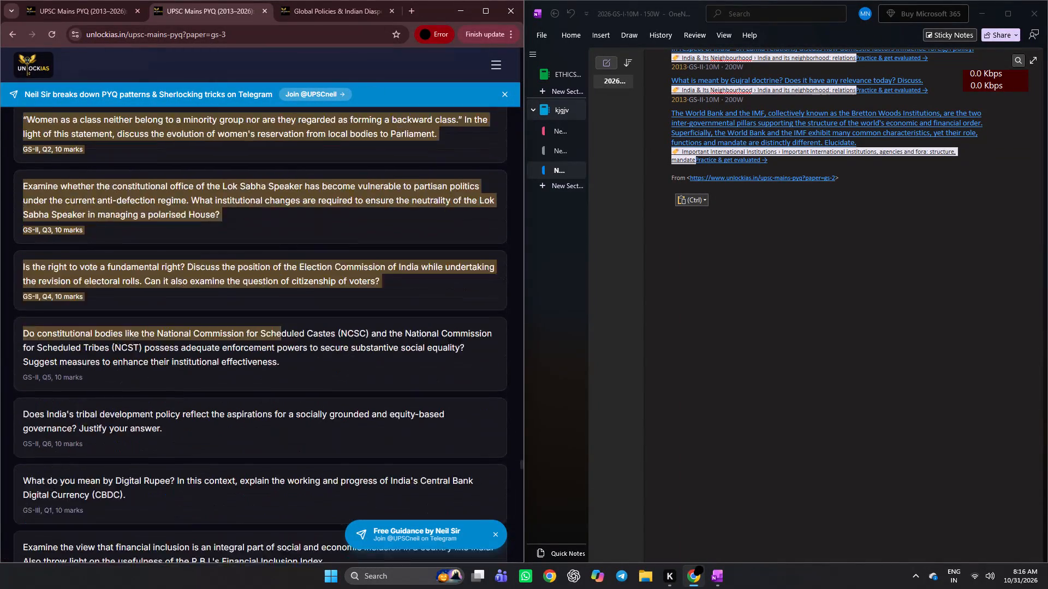
{"action": "left_click_drag", "start_coordinate": [279, 253], "coordinate": [242, 282]}
{"action": "scroll", "coordinate": [279, 253], "scroll_direction": "up", "scroll_amount": 12}
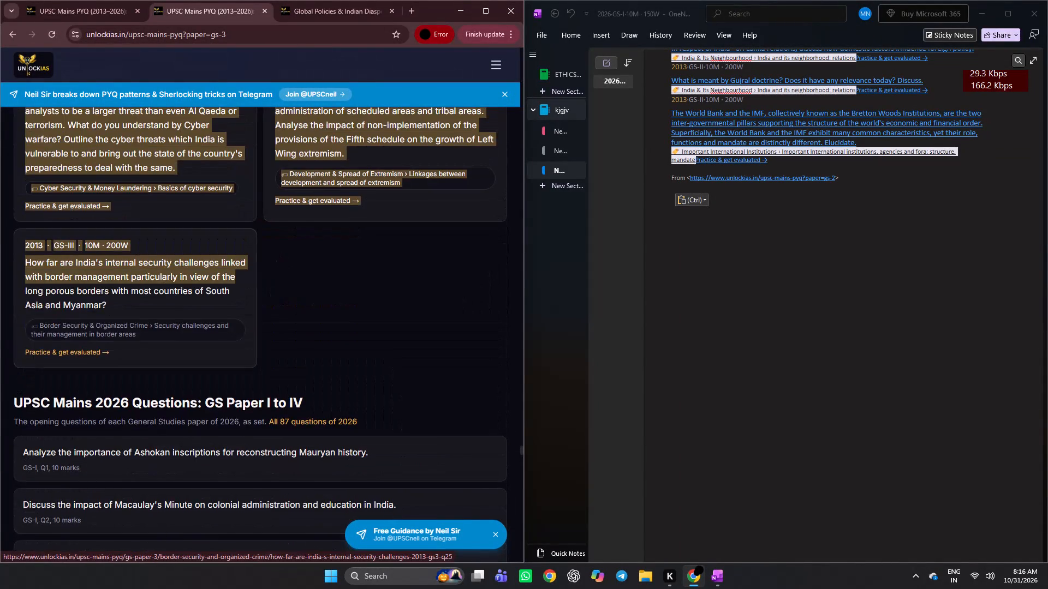
{"action": "left_click_drag", "start_coordinate": [242, 282], "coordinate": [112, 350]}
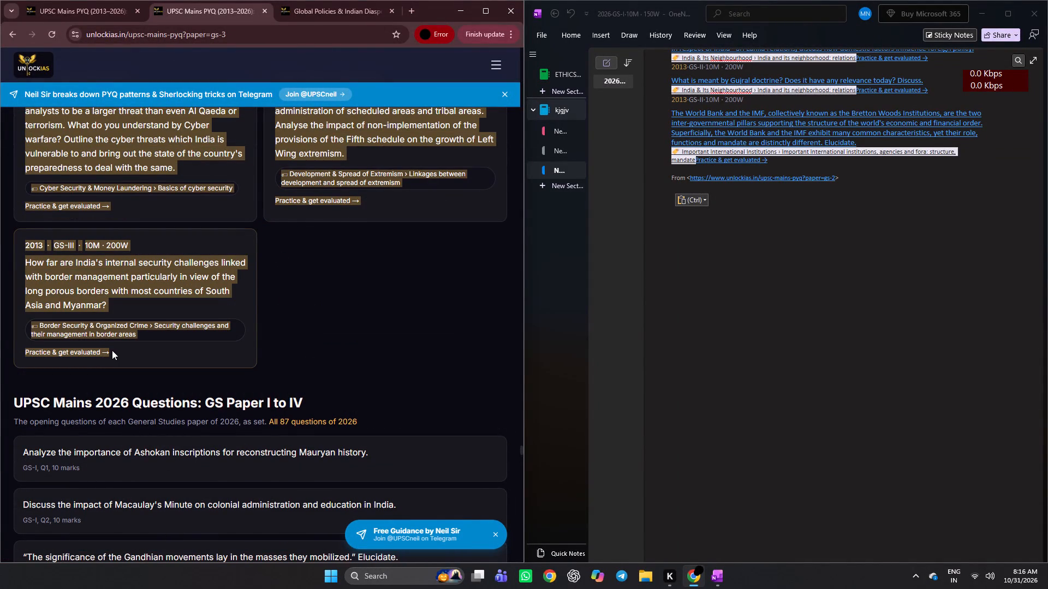
{"action": "right_click", "coordinate": [91, 292]}
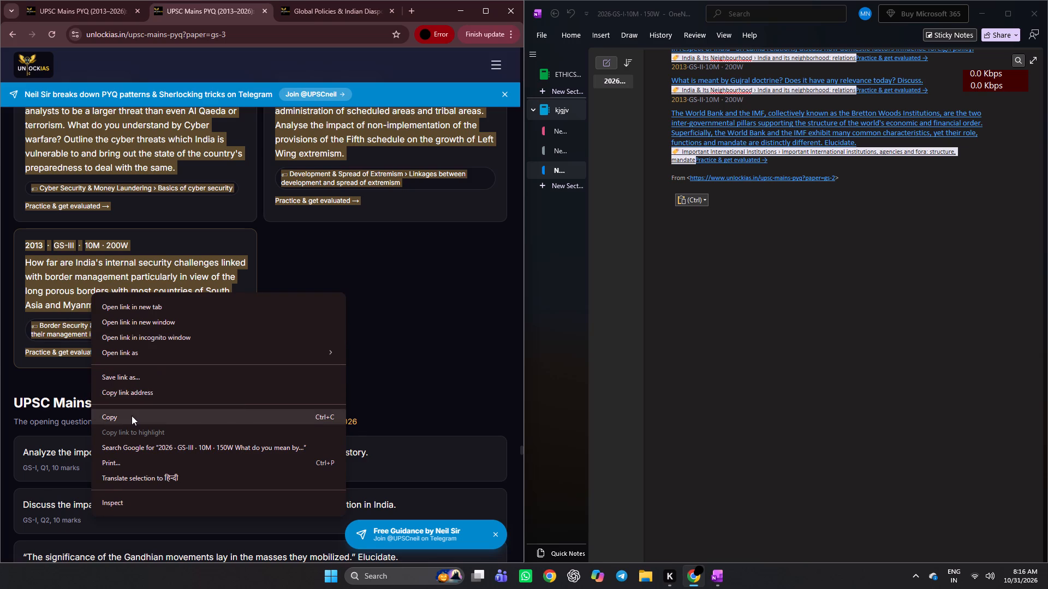
{"action": "left_click", "coordinate": [132, 416]}
{"action": "right_click", "coordinate": [93, 294]}
{"action": "left_click", "coordinate": [145, 423]}
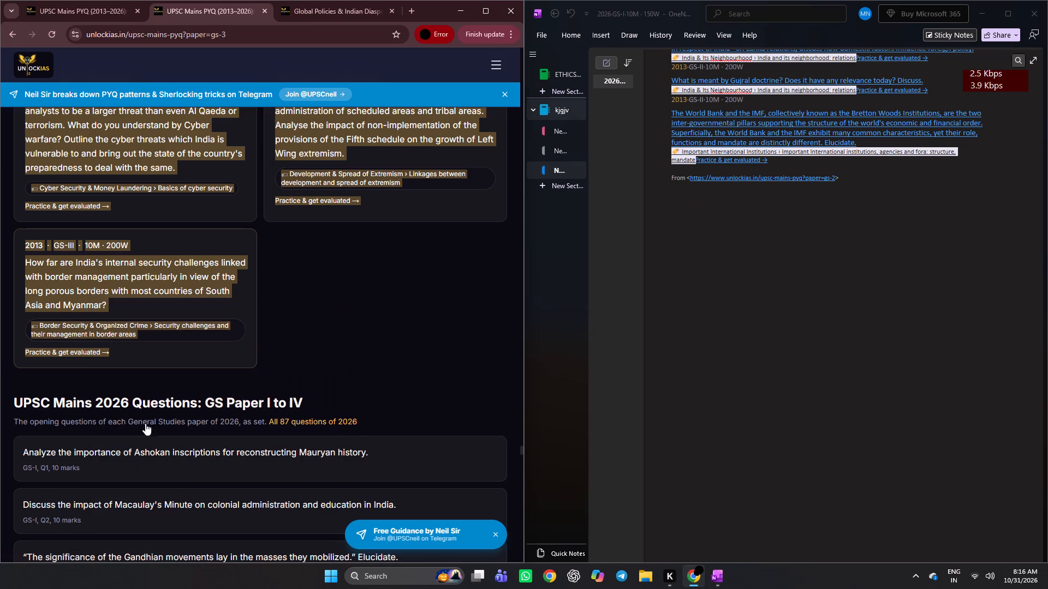
Paste the copied GS-III questions into the OneNote page, several blank lines below the GS-II source link.
{"action": "left_click", "coordinate": [676, 261]}
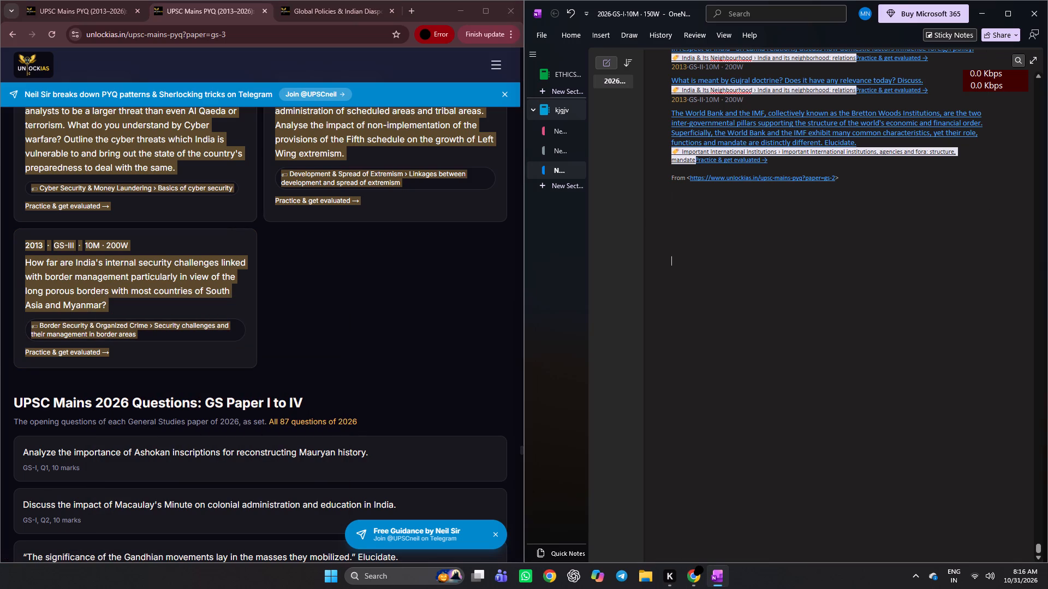
{"action": "left_click", "coordinate": [678, 210]}
{"action": "key", "text": "Return"}
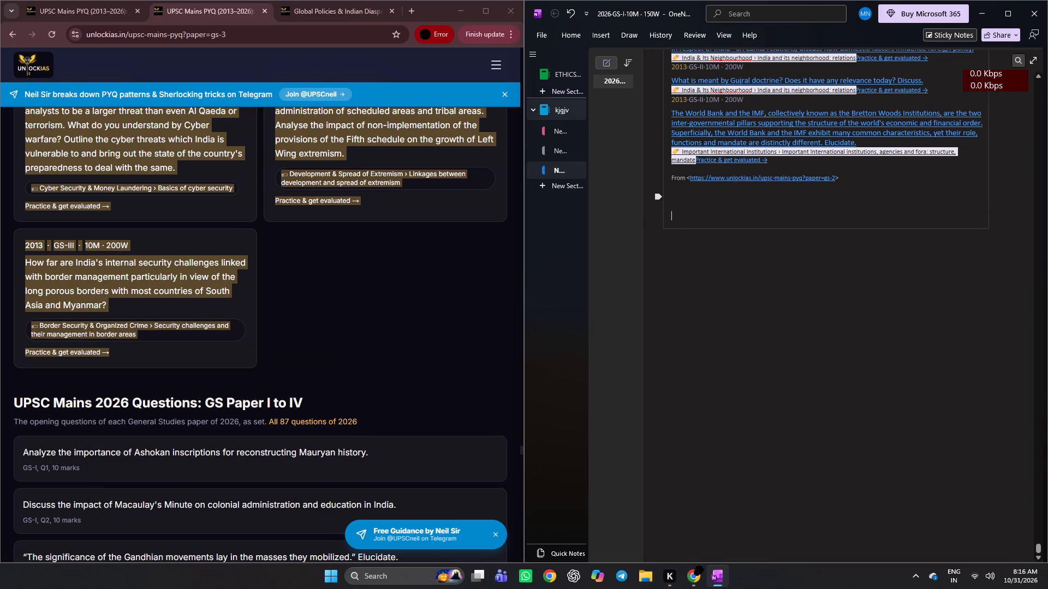
{"action": "key", "text": "Return"}
{"action": "key", "text": "Return"}
{"action": "key", "text": "Return"}
{"action": "key", "text": "Return"}
{"action": "key", "text": "Return"}
{"action": "key", "text": "ctrl+v"}
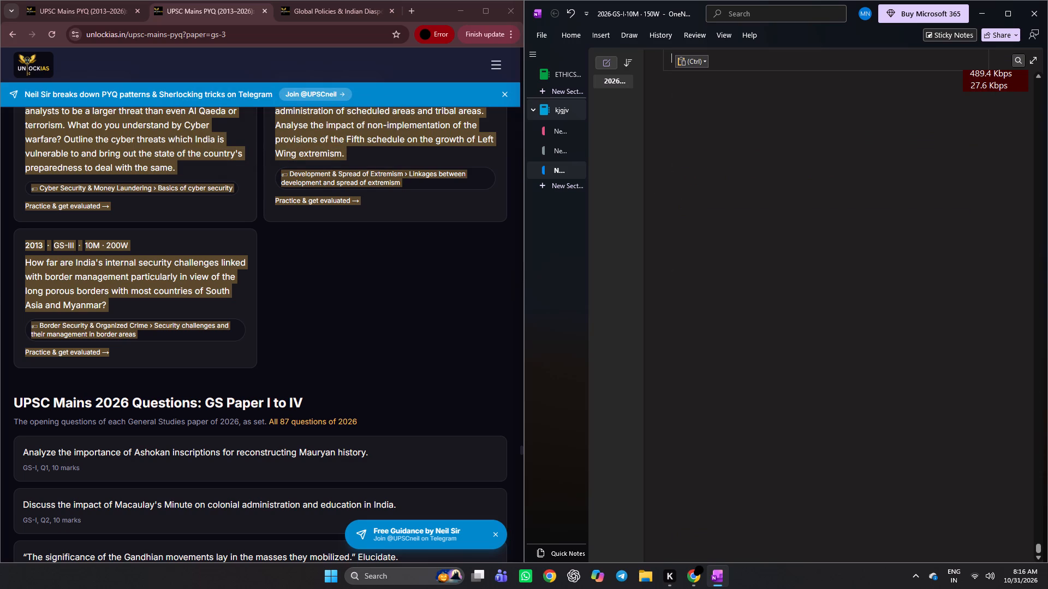
{"action": "scroll", "coordinate": [807, 295], "scroll_direction": "up", "scroll_amount": 3}
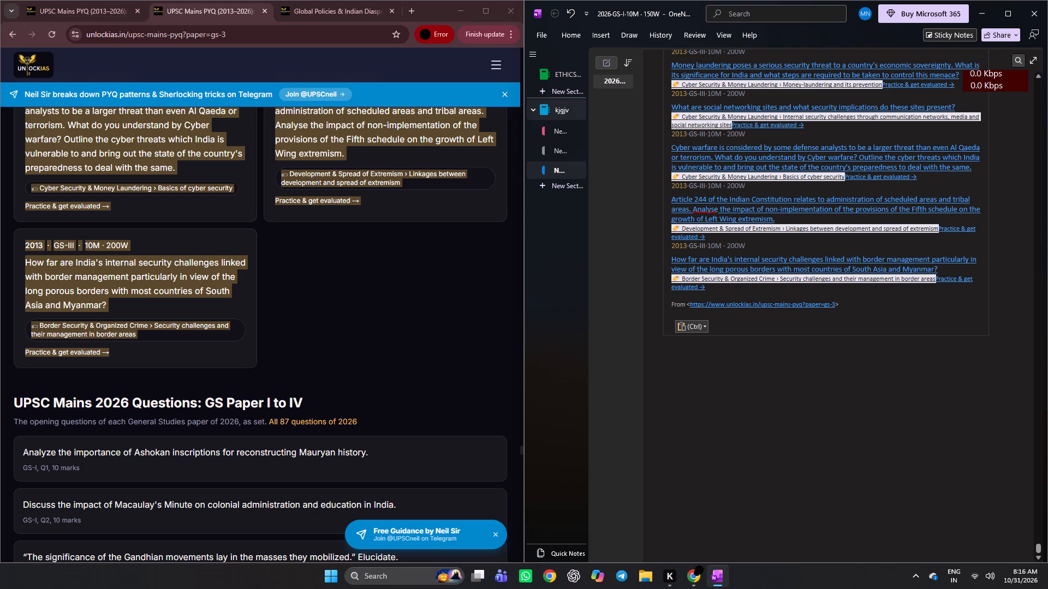
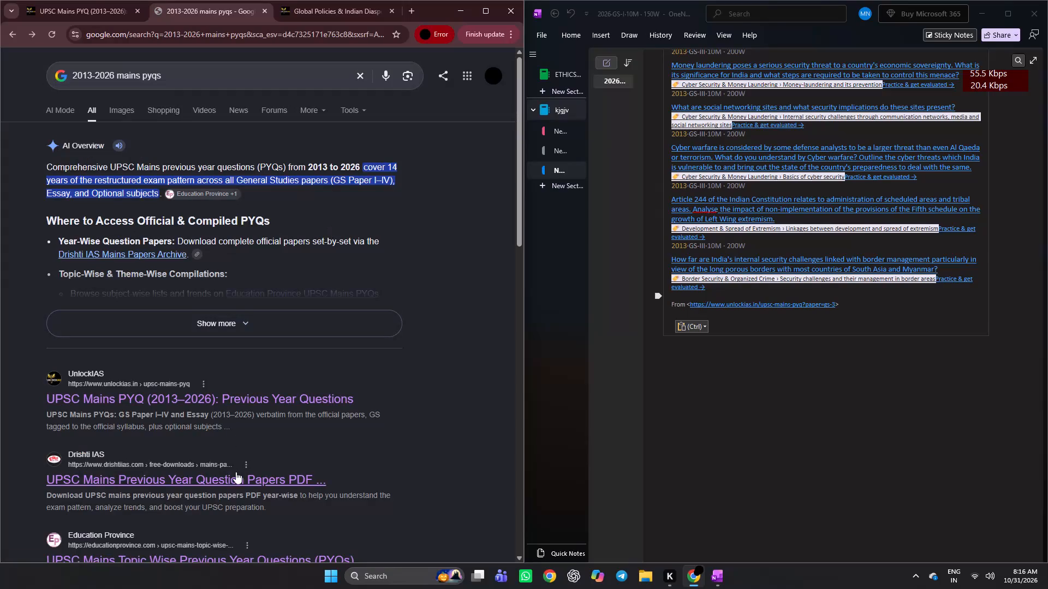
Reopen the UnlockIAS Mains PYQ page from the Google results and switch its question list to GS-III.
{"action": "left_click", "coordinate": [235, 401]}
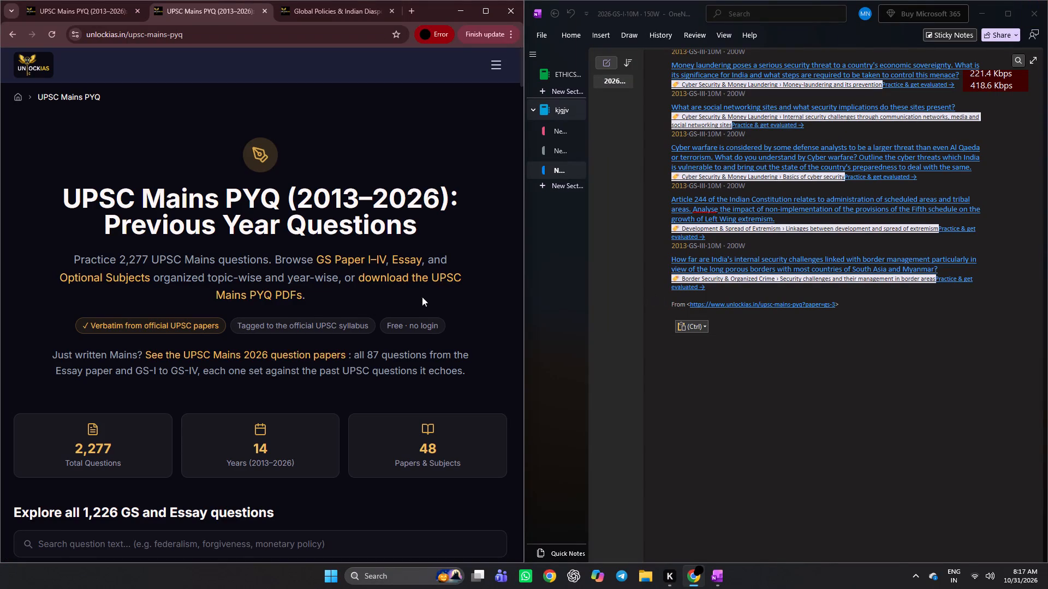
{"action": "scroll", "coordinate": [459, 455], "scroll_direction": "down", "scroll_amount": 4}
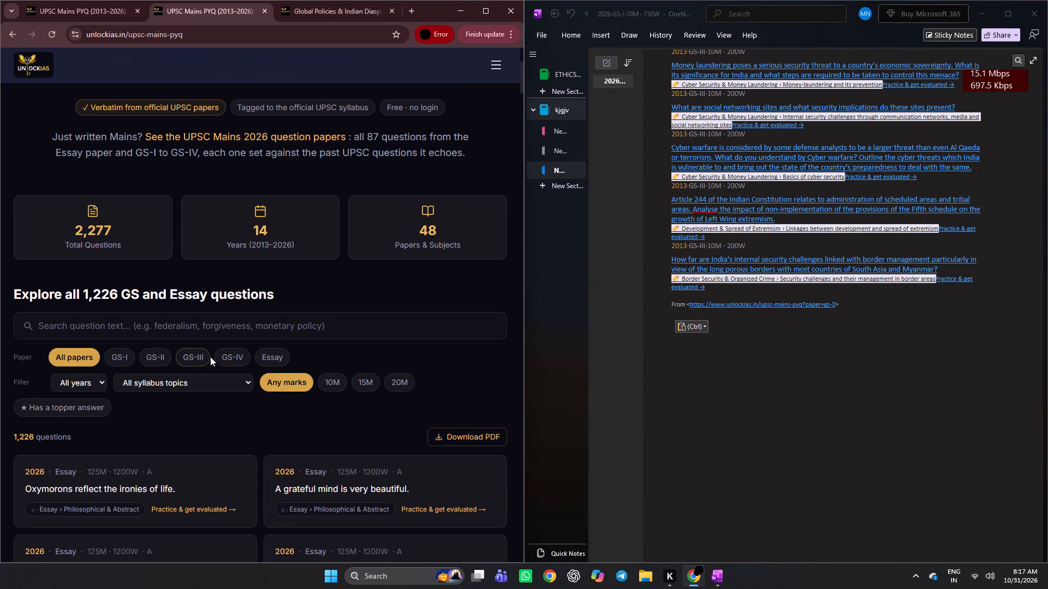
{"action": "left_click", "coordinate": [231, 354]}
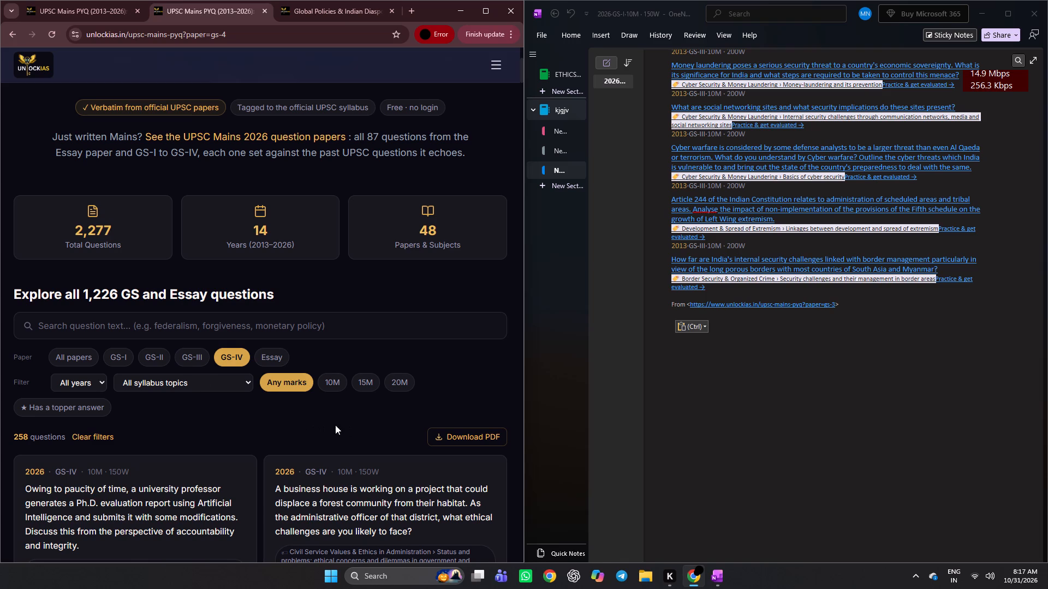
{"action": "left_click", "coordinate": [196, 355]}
Look through the GS-III question list down to its last 2013 question, on border management, and return to the Google results.
{"action": "middle_click", "coordinate": [461, 342]}
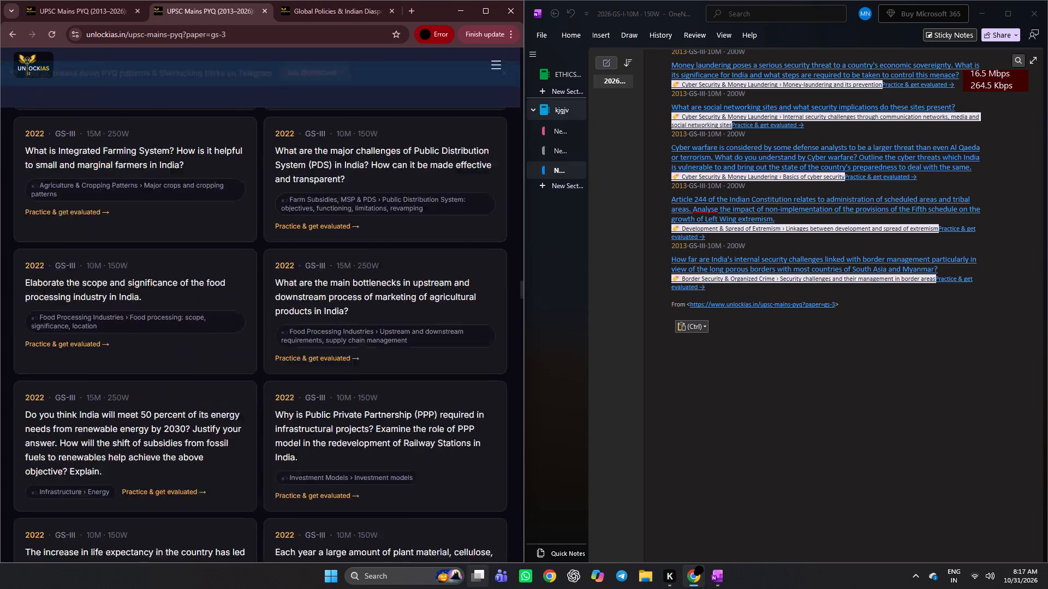
{"action": "middle_click", "coordinate": [418, 335]}
{"action": "scroll", "coordinate": [418, 335], "scroll_direction": "up", "scroll_amount": 7}
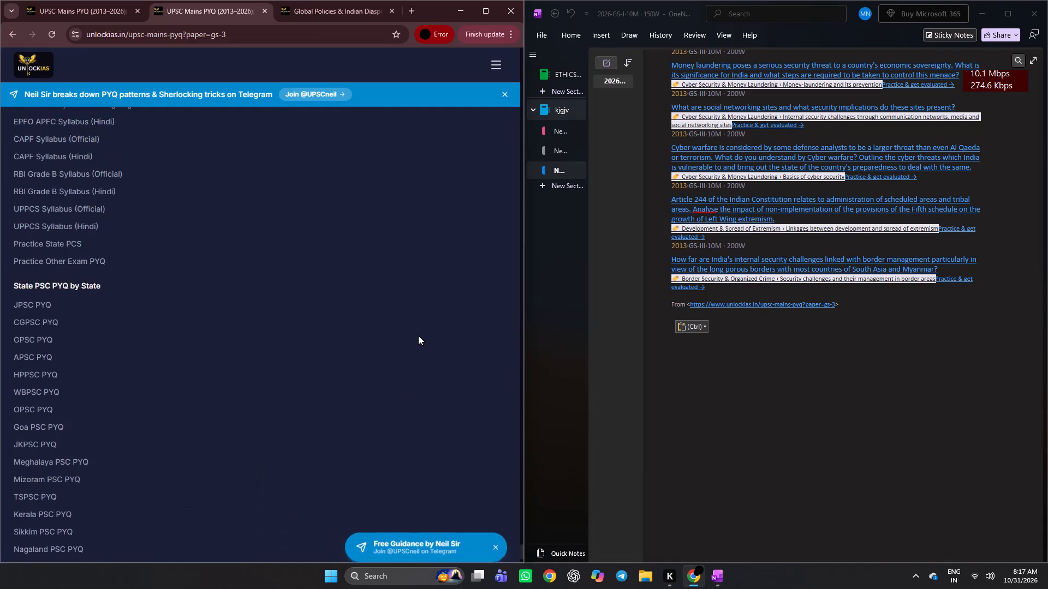
{"action": "scroll", "coordinate": [418, 335], "scroll_direction": "up", "scroll_amount": 20}
{"action": "scroll", "coordinate": [418, 335], "scroll_direction": "up", "scroll_amount": 19}
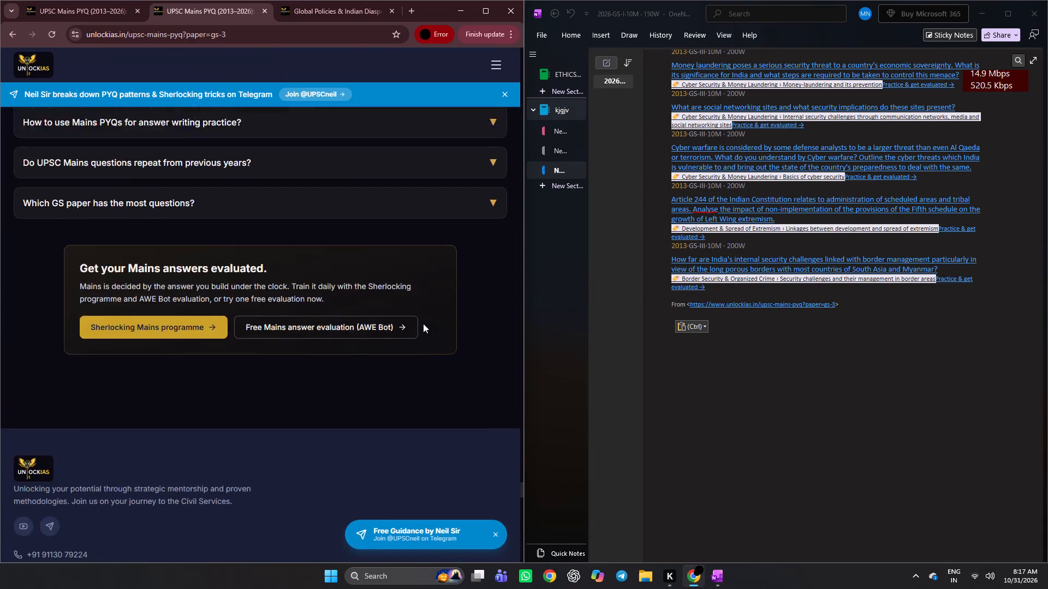
{"action": "scroll", "coordinate": [423, 323], "scroll_direction": "up", "scroll_amount": 14}
{"action": "scroll", "coordinate": [423, 323], "scroll_direction": "up", "scroll_amount": 7}
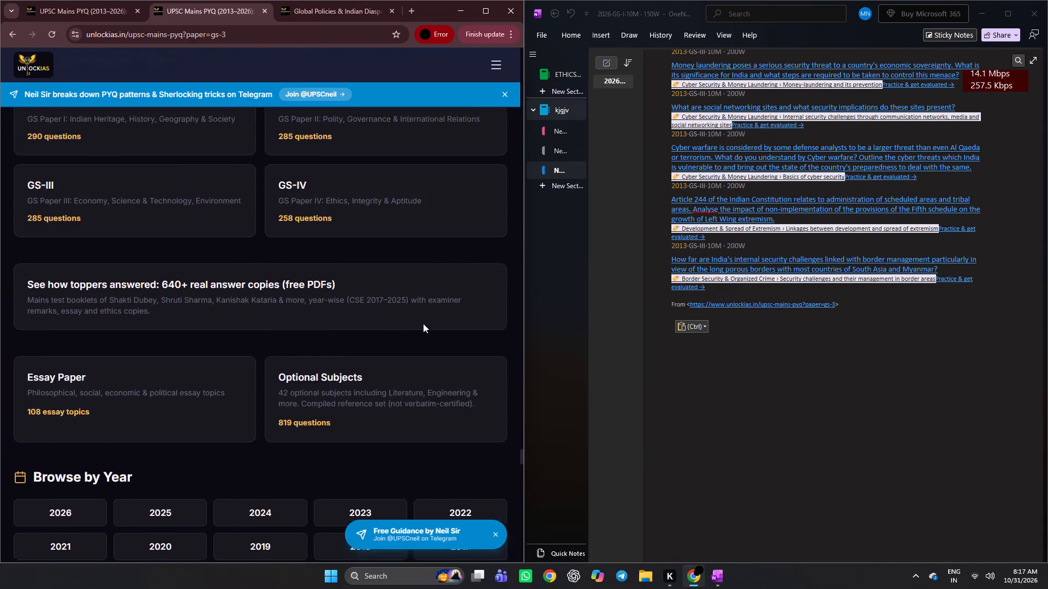
{"action": "scroll", "coordinate": [423, 323], "scroll_direction": "up", "scroll_amount": 20}
{"action": "scroll", "coordinate": [423, 323], "scroll_direction": "up", "scroll_amount": 20}
{"action": "scroll", "coordinate": [423, 323], "scroll_direction": "up", "scroll_amount": 2}
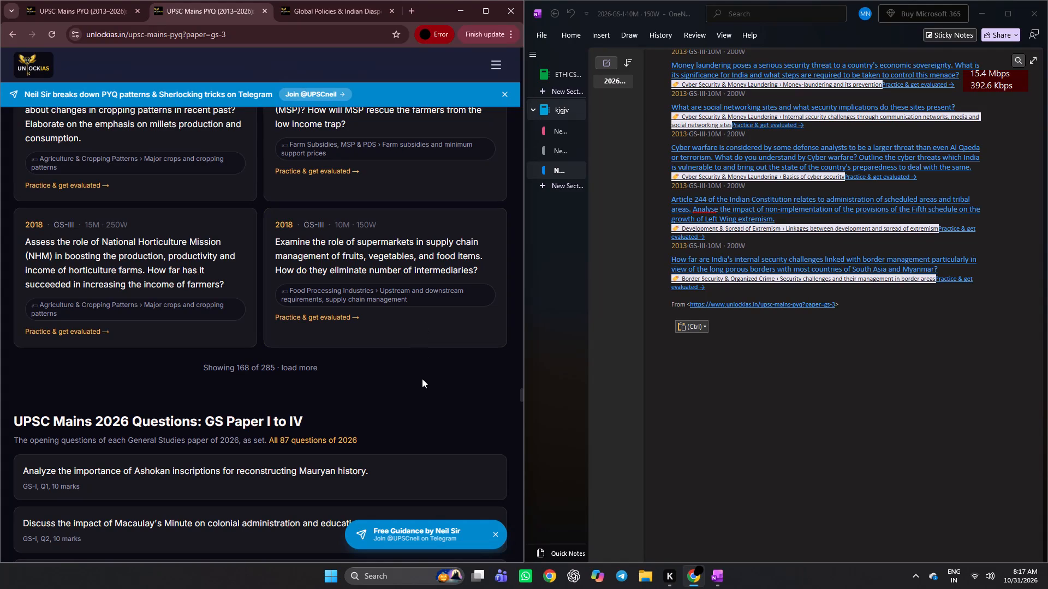
{"action": "scroll", "coordinate": [424, 384], "scroll_direction": "up", "scroll_amount": 2}
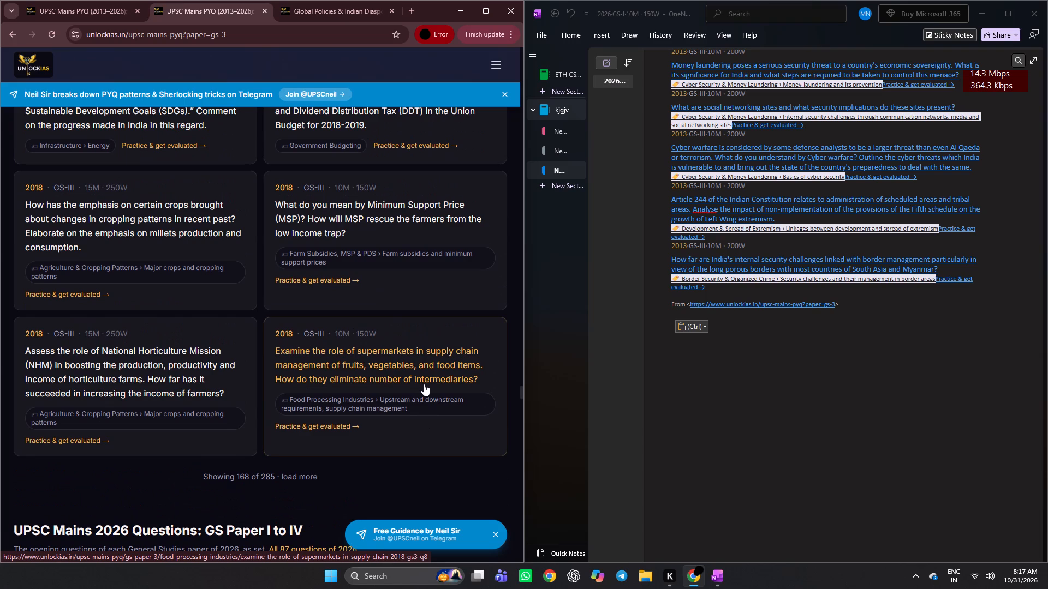
{"action": "scroll", "coordinate": [424, 384], "scroll_direction": "up", "scroll_amount": 3}
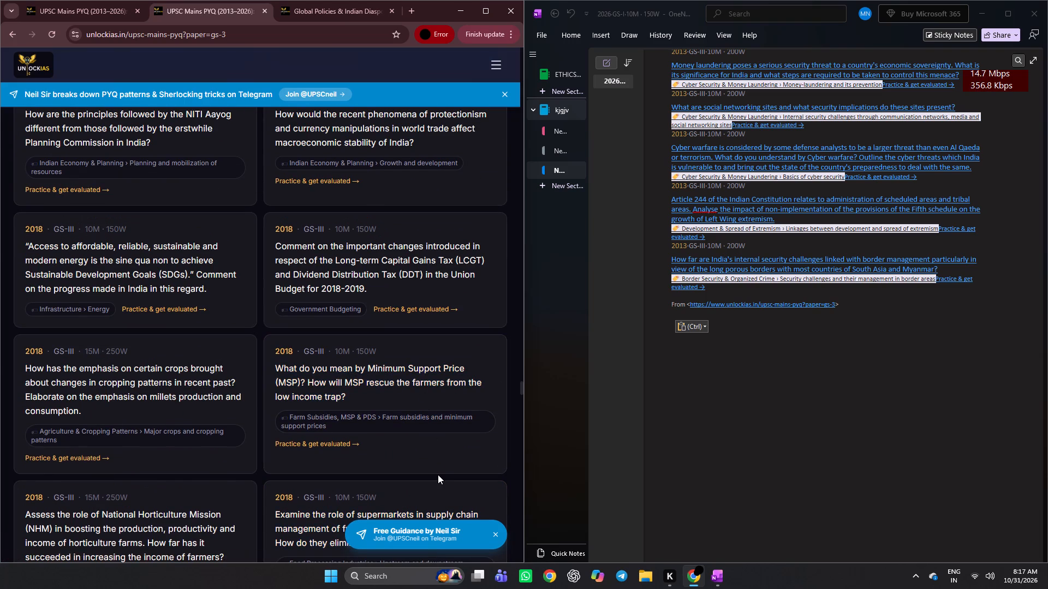
{"action": "scroll", "coordinate": [438, 474], "scroll_direction": "up", "scroll_amount": 3}
{"action": "scroll", "coordinate": [444, 472], "scroll_direction": "down", "scroll_amount": 6}
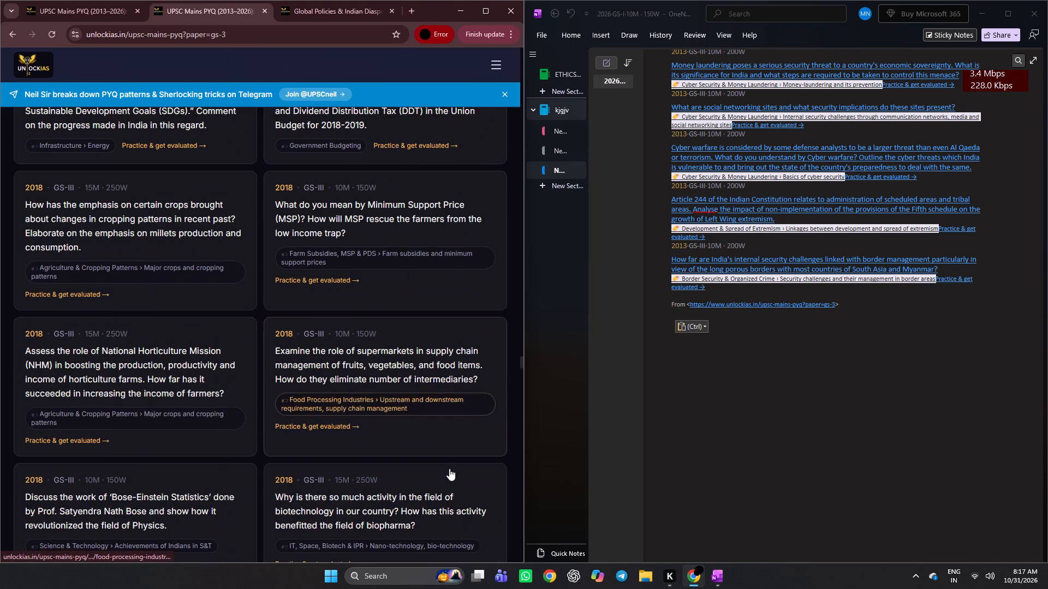
{"action": "scroll", "coordinate": [449, 468], "scroll_direction": "down", "scroll_amount": 18}
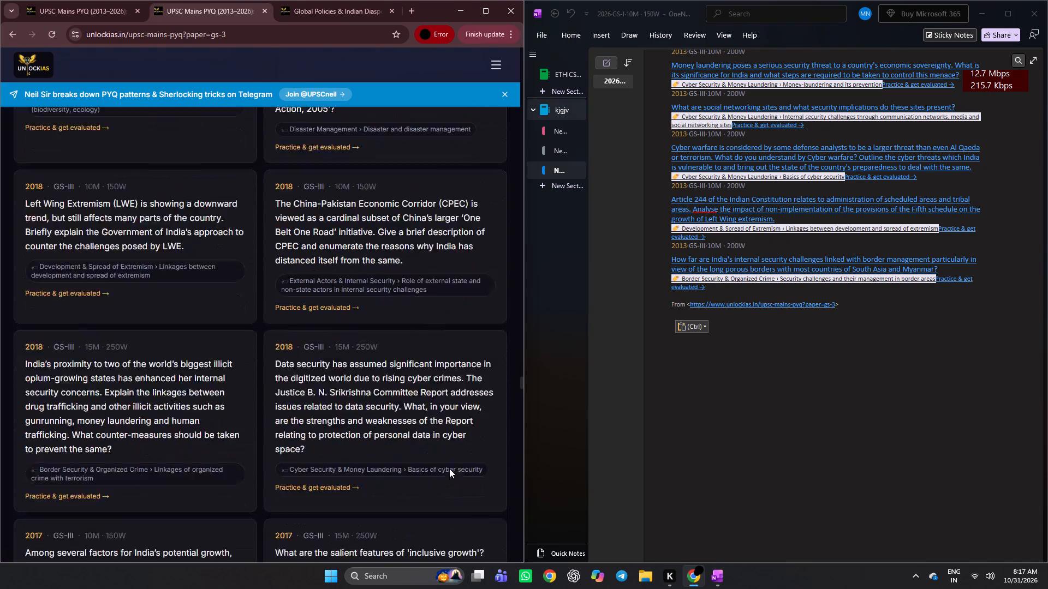
{"action": "scroll", "coordinate": [449, 468], "scroll_direction": "down", "scroll_amount": 10}
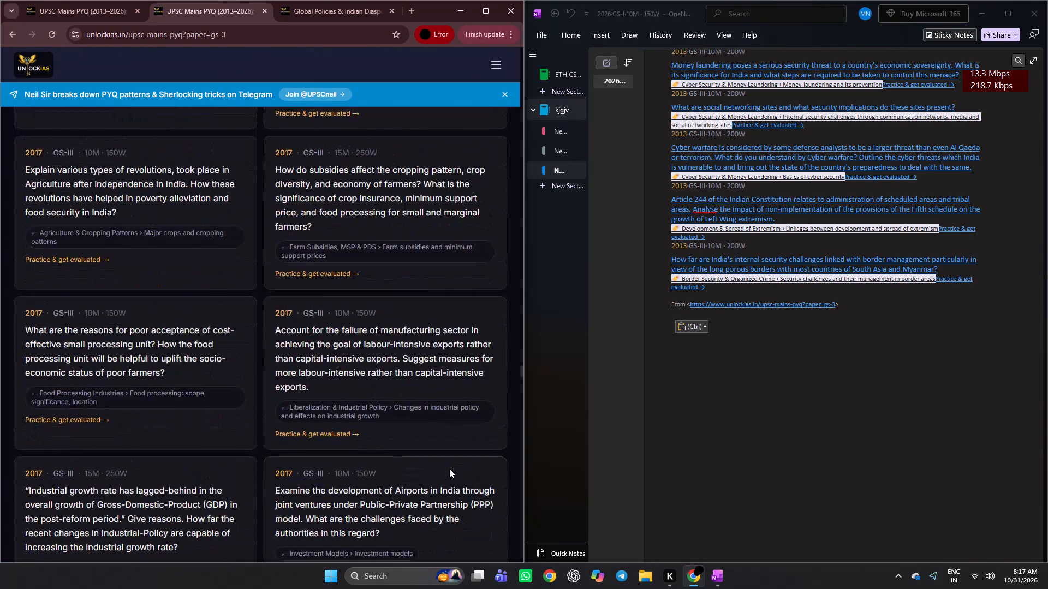
{"action": "scroll", "coordinate": [449, 468], "scroll_direction": "down", "scroll_amount": 20}
{"action": "scroll", "coordinate": [449, 468], "scroll_direction": "down", "scroll_amount": 20}
{"action": "scroll", "coordinate": [449, 468], "scroll_direction": "down", "scroll_amount": 20}
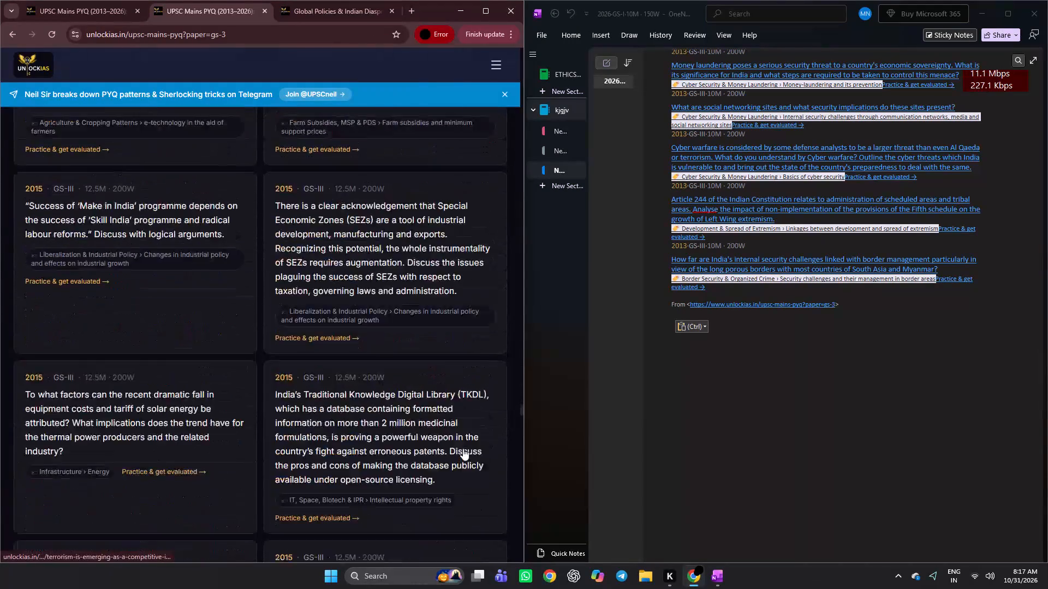
{"action": "scroll", "coordinate": [463, 448], "scroll_direction": "down", "scroll_amount": 8}
{"action": "scroll", "coordinate": [463, 448], "scroll_direction": "down", "scroll_amount": 20}
{"action": "scroll", "coordinate": [463, 448], "scroll_direction": "down", "scroll_amount": 20}
{"action": "scroll", "coordinate": [463, 448], "scroll_direction": "down", "scroll_amount": 1}
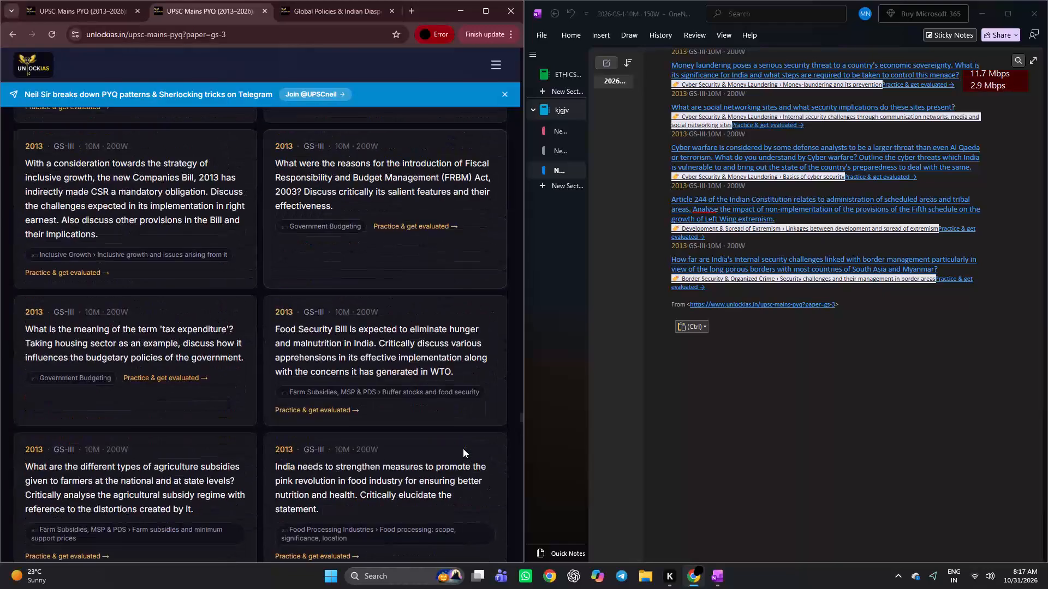
{"action": "scroll", "coordinate": [463, 448], "scroll_direction": "down", "scroll_amount": 20}
{"action": "scroll", "coordinate": [463, 448], "scroll_direction": "down", "scroll_amount": 13}
{"action": "scroll", "coordinate": [464, 462], "scroll_direction": "up", "scroll_amount": 4}
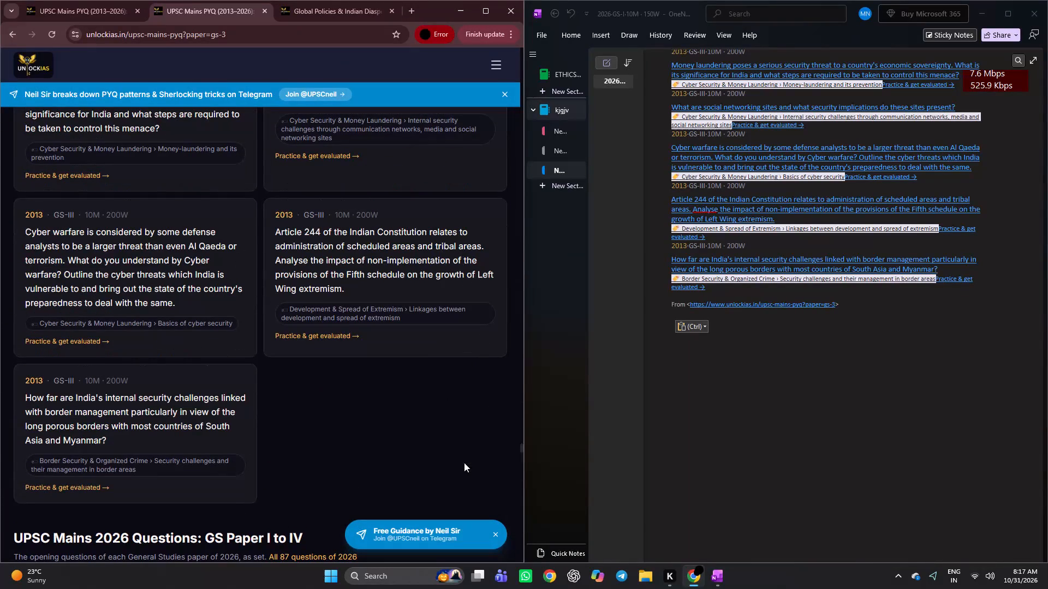
{"action": "scroll", "coordinate": [373, 450], "scroll_direction": "down", "scroll_amount": 5}
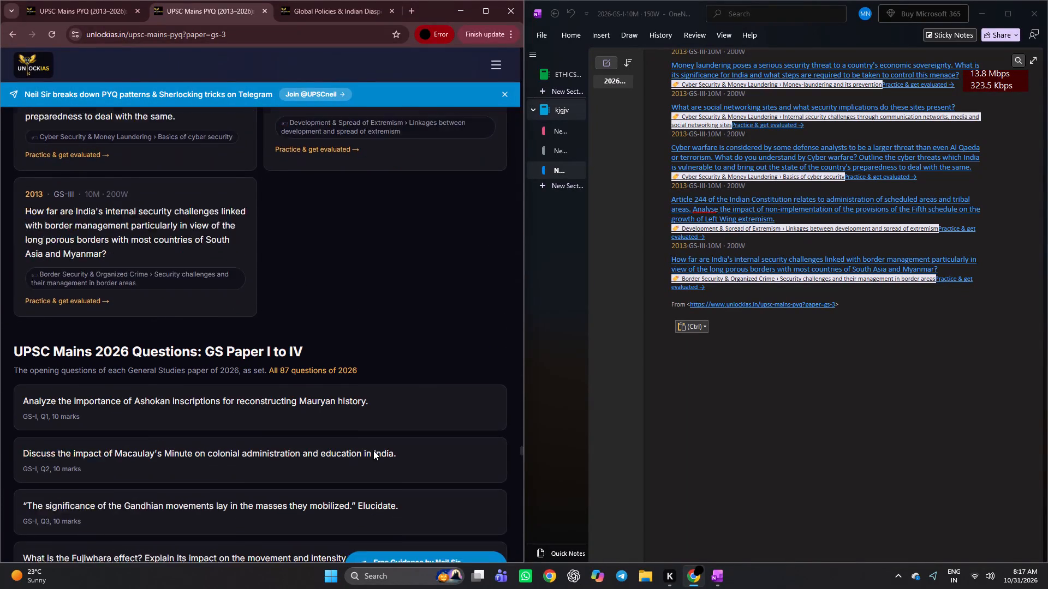
{"action": "scroll", "coordinate": [373, 450], "scroll_direction": "down", "scroll_amount": 2}
{"action": "left_click", "coordinate": [373, 450]}
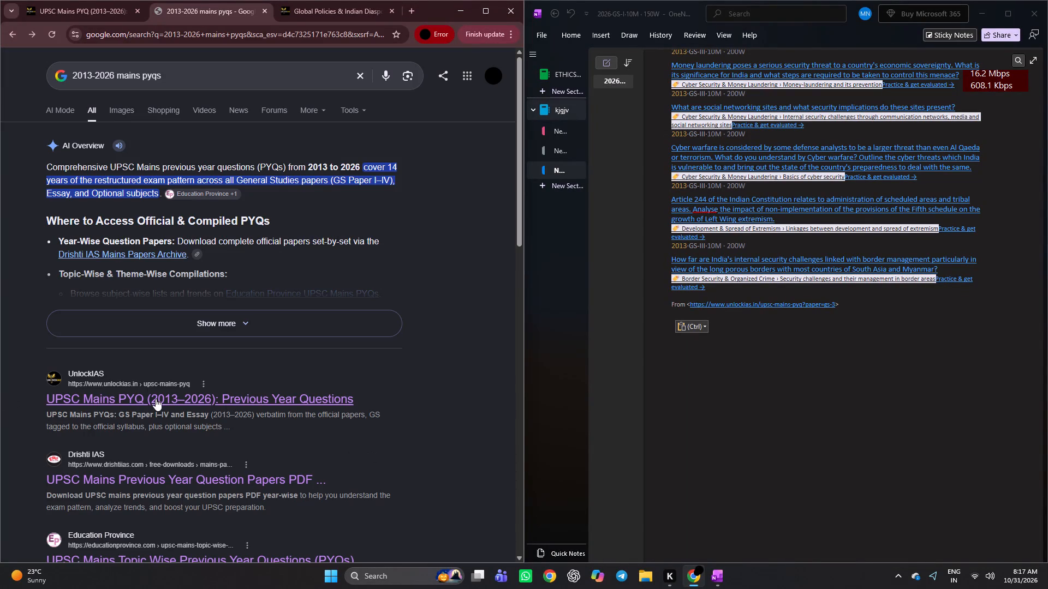
Reopen the UnlockIAS Mains PYQ page from the Google results and filter its question list to GS-IV.
{"action": "double_click", "coordinate": [154, 403]}
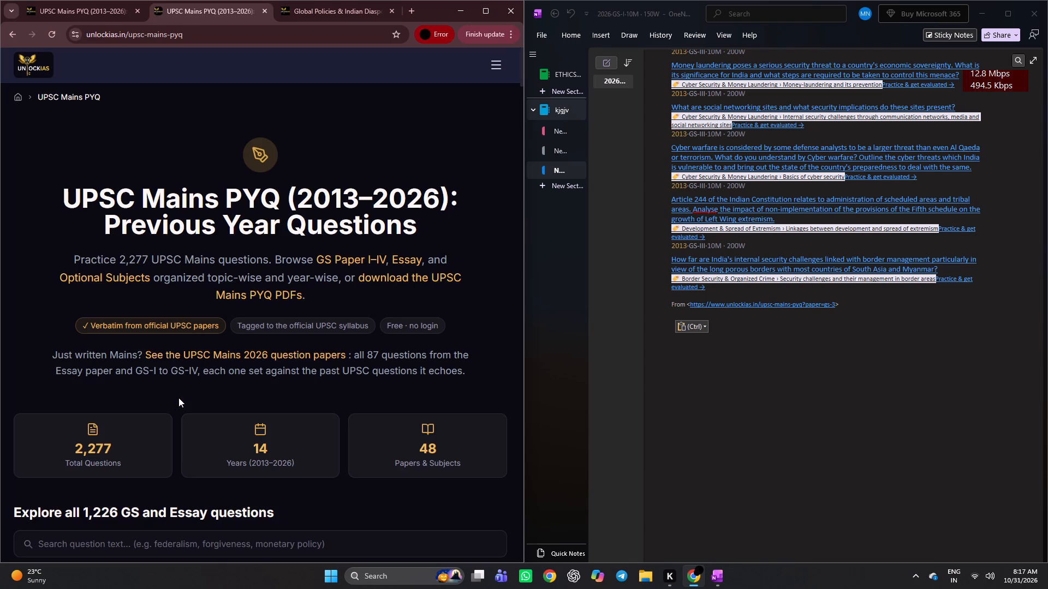
{"action": "scroll", "coordinate": [273, 414], "scroll_direction": "down", "scroll_amount": 9}
{"action": "scroll", "coordinate": [273, 414], "scroll_direction": "up", "scroll_amount": 1}
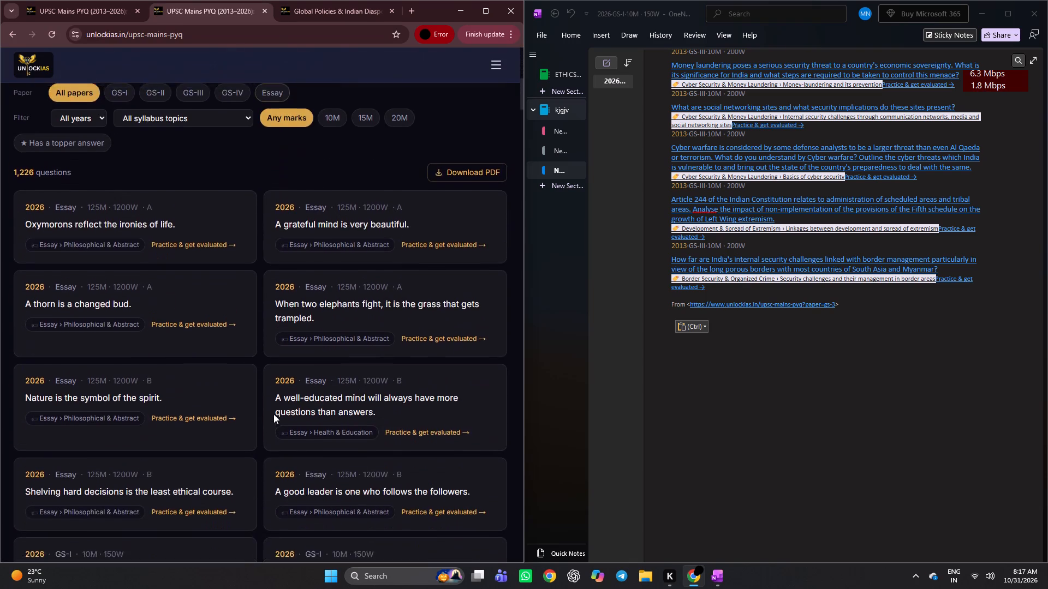
{"action": "scroll", "coordinate": [273, 414], "scroll_direction": "up", "scroll_amount": 1}
{"action": "left_click", "coordinate": [229, 196]}
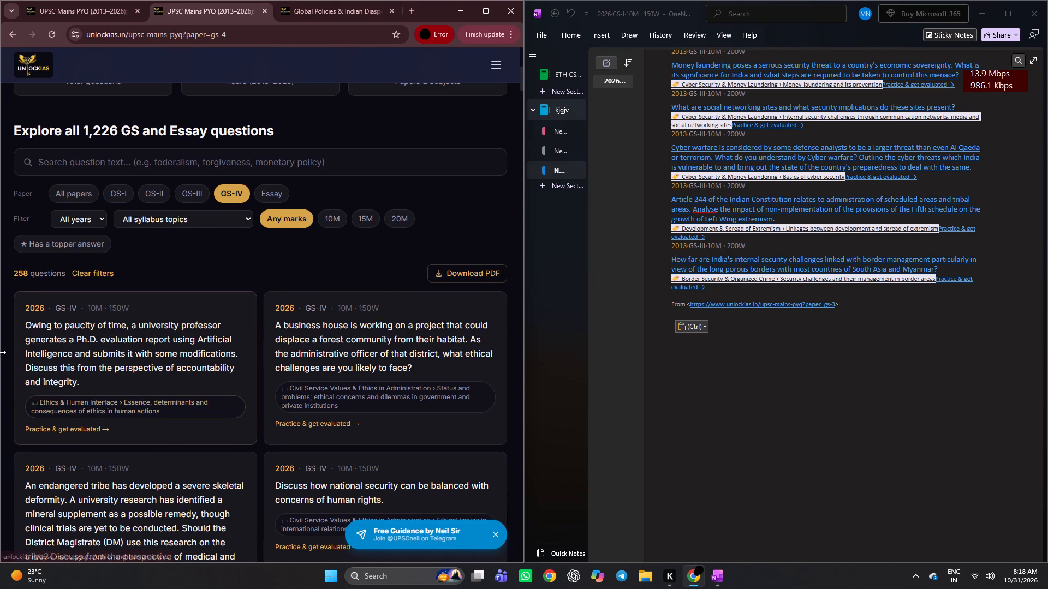
Select and copy all GS-IV questions, from the first 2026 Ph.D. evaluation question through the last 2013 Infotech Company case study.
{"action": "left_click_drag", "start_coordinate": [26, 303], "coordinate": [230, 372]}
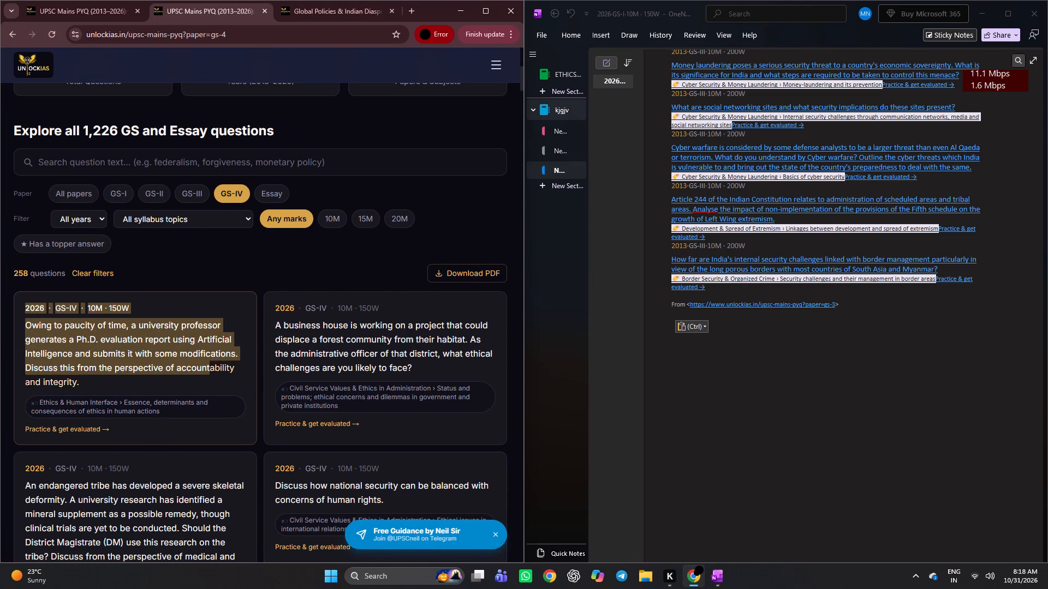
{"action": "left_click_drag", "start_coordinate": [230, 372], "coordinate": [249, 588]}
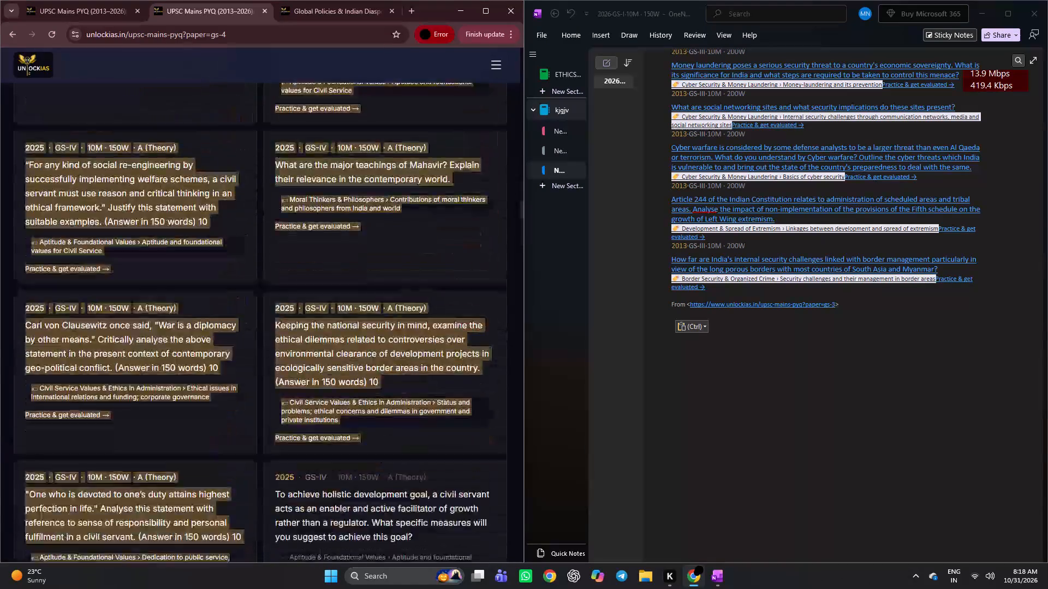
{"action": "left_click_drag", "start_coordinate": [249, 588], "coordinate": [419, 588]}
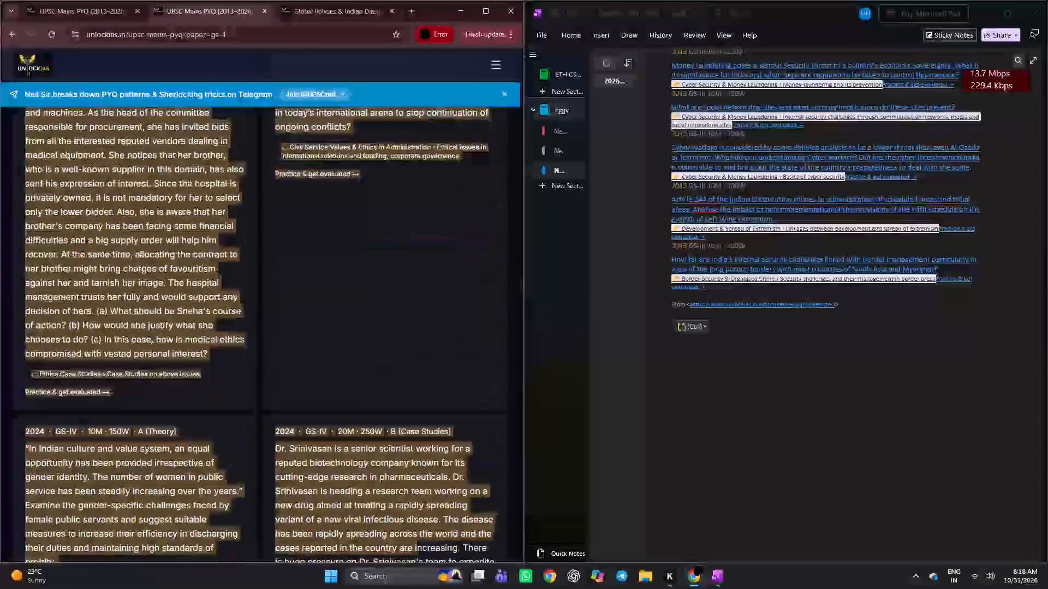
{"action": "left_click_drag", "start_coordinate": [419, 588], "coordinate": [443, 588]}
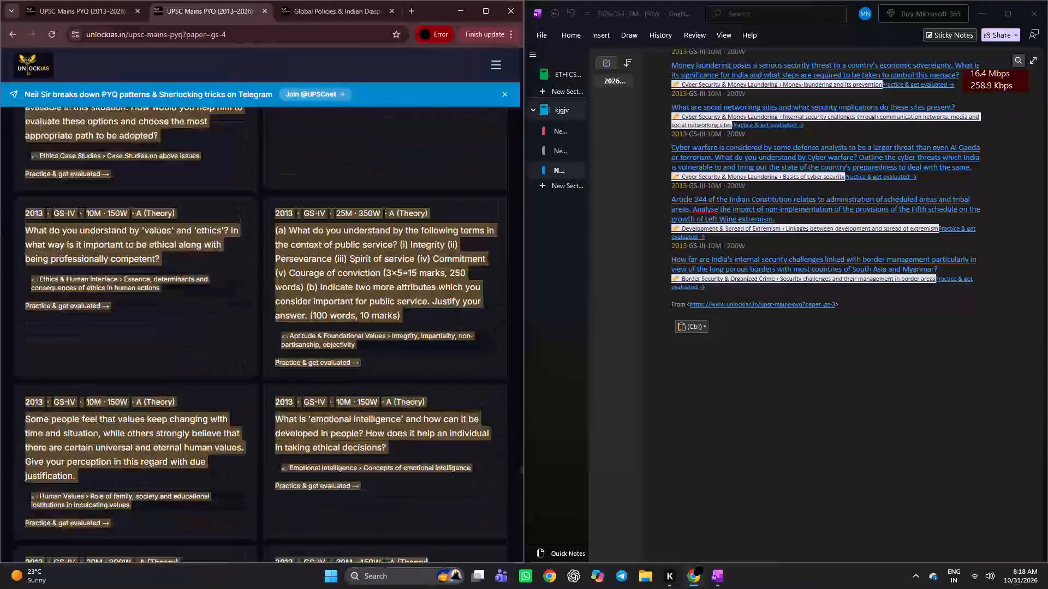
{"action": "left_click_drag", "start_coordinate": [443, 588], "coordinate": [443, 588]}
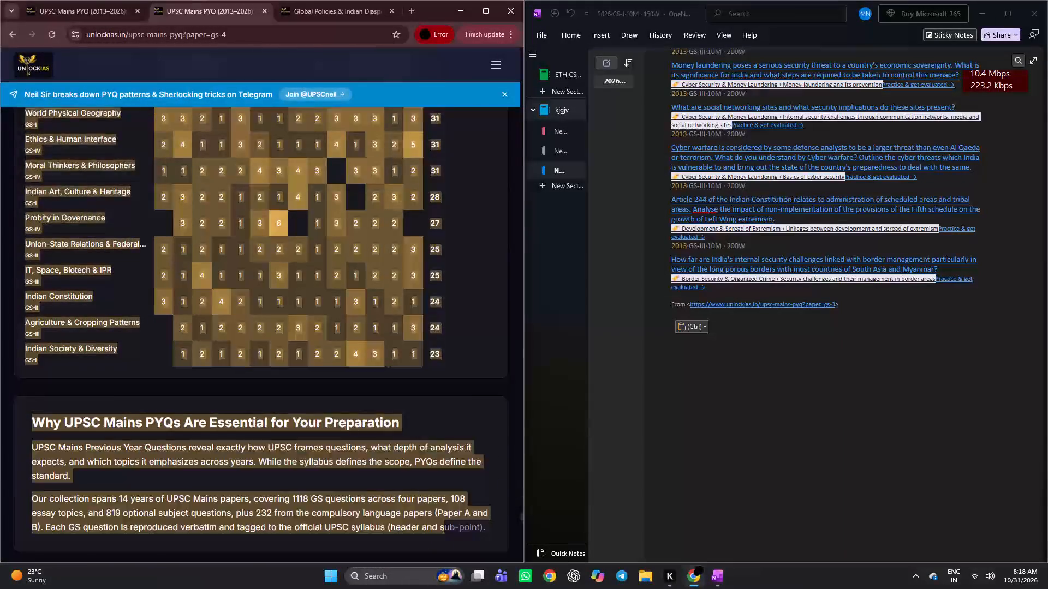
{"action": "left_click_drag", "start_coordinate": [443, 588], "coordinate": [395, 159]}
{"action": "scroll", "coordinate": [398, 89], "scroll_direction": "up", "scroll_amount": 1}
{"action": "scroll", "coordinate": [395, 153], "scroll_direction": "up", "scroll_amount": 17}
{"action": "scroll", "coordinate": [395, 159], "scroll_direction": "up", "scroll_amount": 18}
{"action": "scroll", "coordinate": [395, 159], "scroll_direction": "up", "scroll_amount": 3}
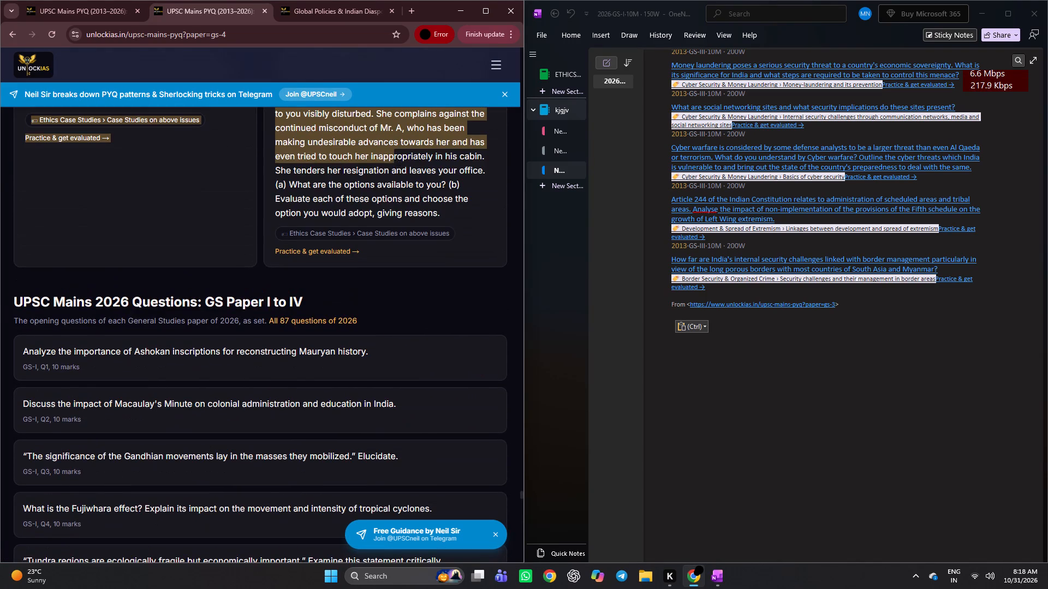
{"action": "left_click_drag", "start_coordinate": [395, 159], "coordinate": [362, 263]}
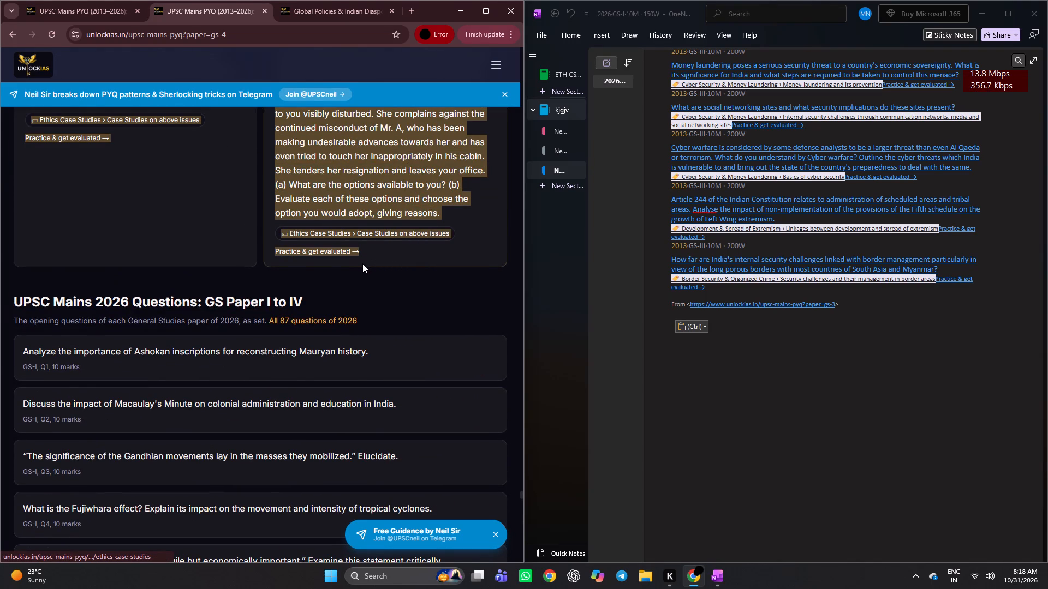
{"action": "scroll", "coordinate": [362, 263], "scroll_direction": "up", "scroll_amount": 6}
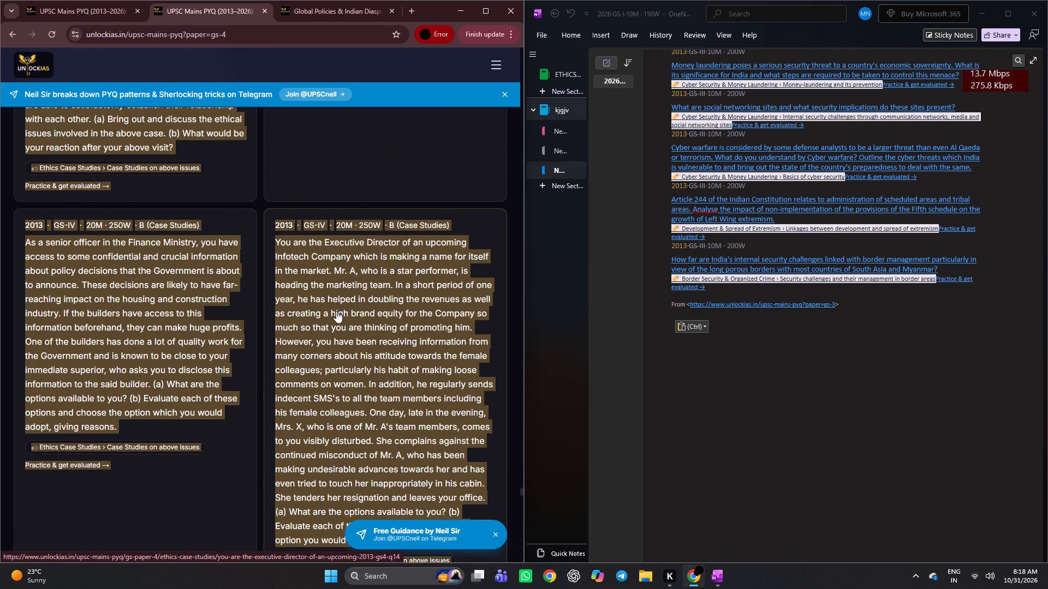
{"action": "right_click", "coordinate": [336, 311]}
{"action": "right_click", "coordinate": [336, 311]}
{"action": "left_click", "coordinate": [396, 439]}
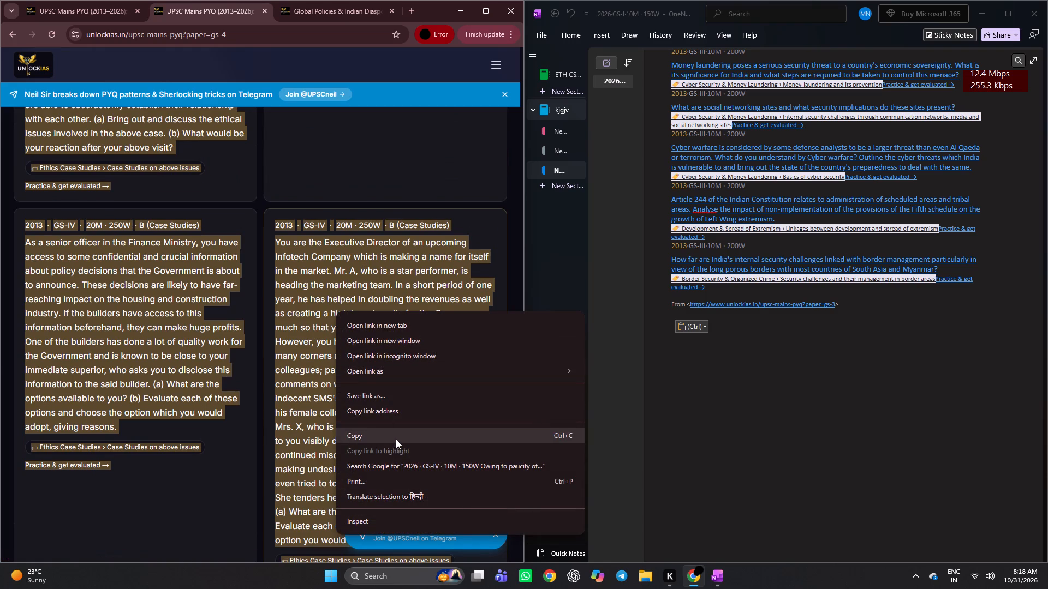
{"action": "right_click", "coordinate": [355, 424]}
{"action": "left_click", "coordinate": [383, 321]}
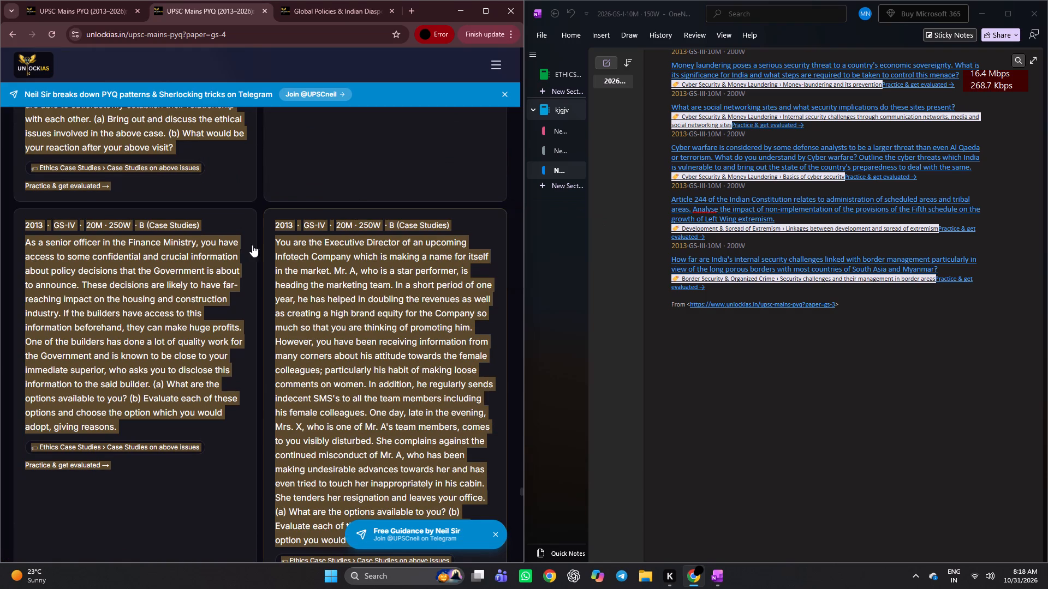
Paste the copied GS-IV questions into the OneNote page, several blank lines below the GS-III source link.
{"action": "left_click", "coordinate": [682, 321]}
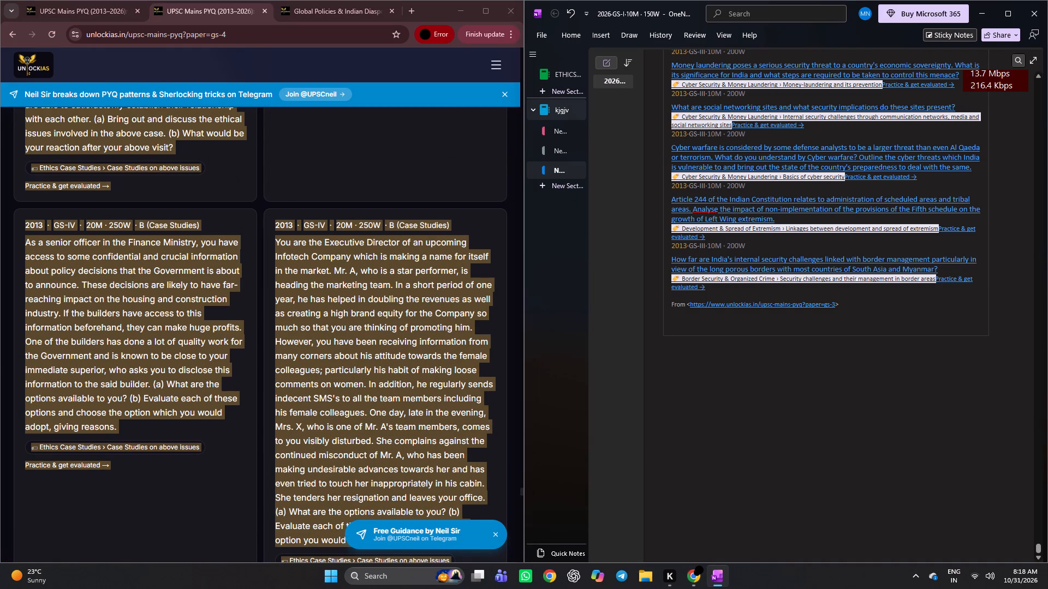
{"action": "key", "text": "Return"}
{"action": "key", "text": "Return"}
{"action": "key", "text": "Return"}
{"action": "key", "text": "Return"}
{"action": "key", "text": "Return"}
{"action": "key", "text": "Return"}
{"action": "key", "text": "Return"}
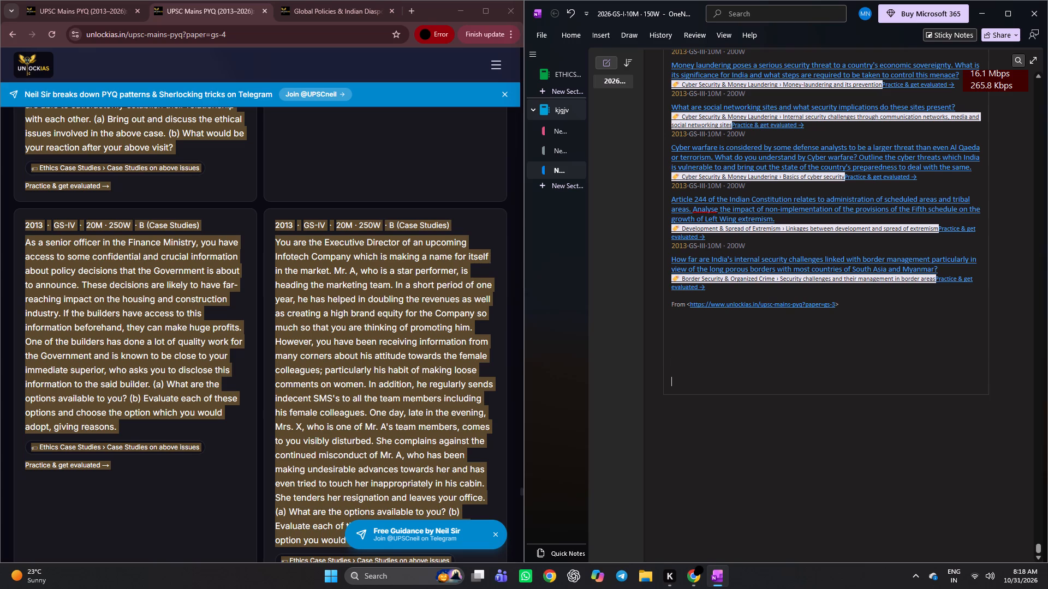
{"action": "key", "text": "Return"}
{"action": "key", "text": "Return"}
{"action": "key", "text": "ctrl+v"}
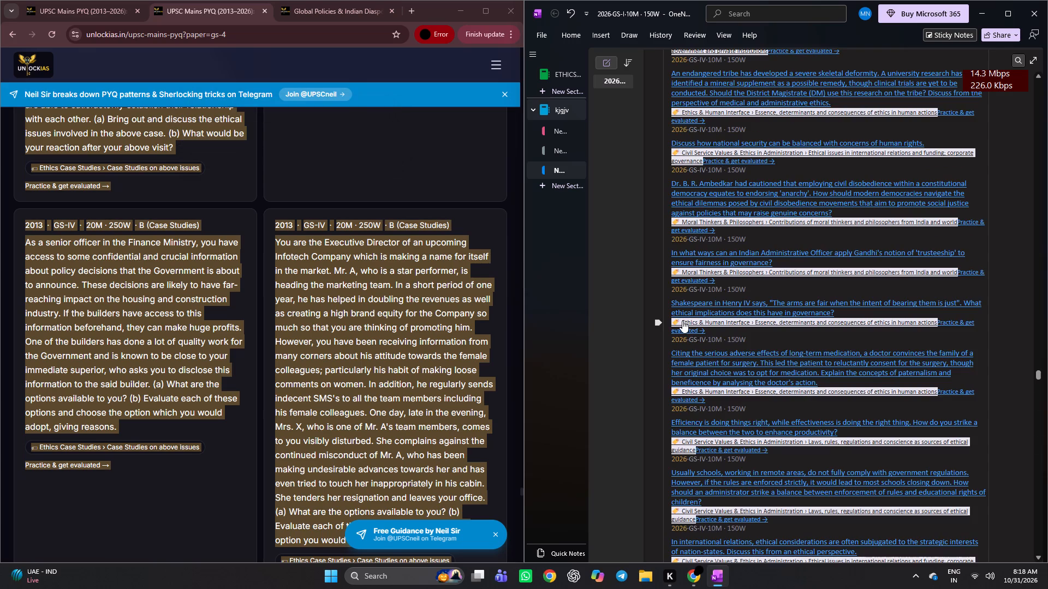
Look through the pasted GS-IV questions in the OneNote page down to the source link after the last 2013 case study.
{"action": "scroll", "coordinate": [727, 397], "scroll_direction": "down", "scroll_amount": 11}
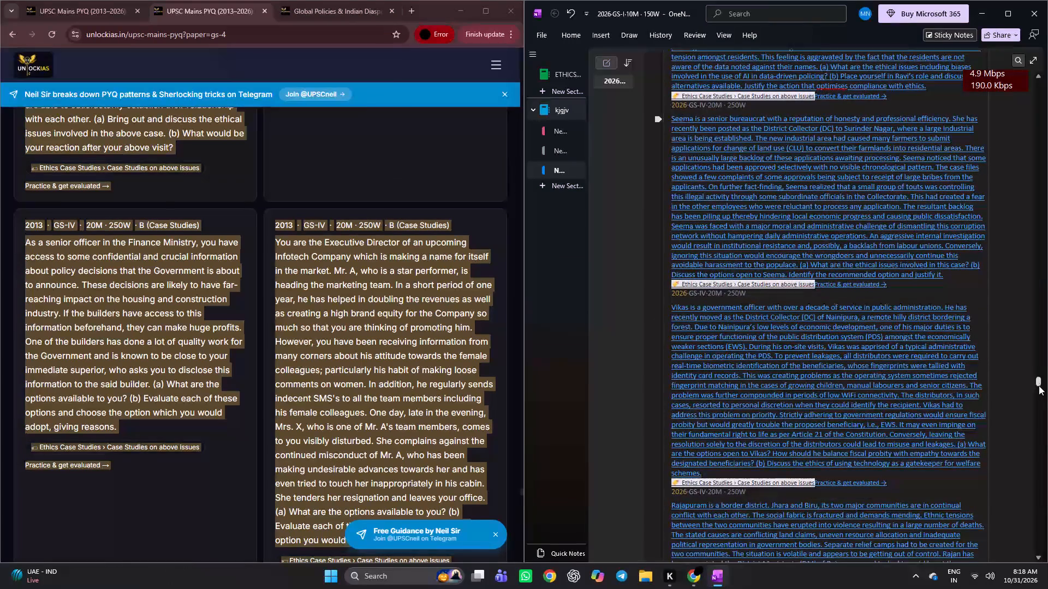
{"action": "left_click_drag", "start_coordinate": [1039, 376], "coordinate": [1046, 521]}
{"action": "double_click", "coordinate": [1035, 374]}
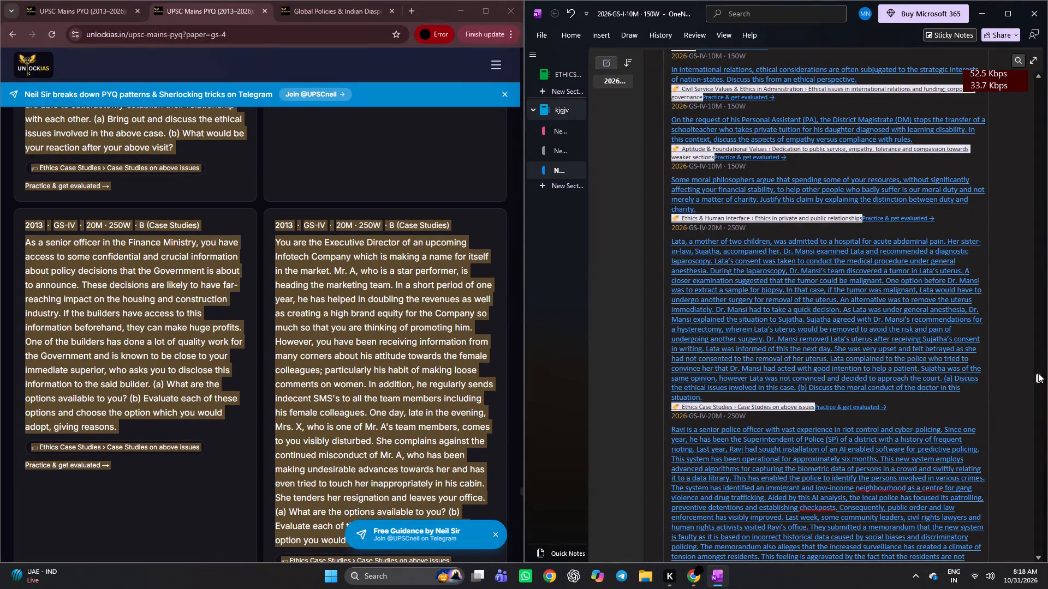
{"action": "left_click_drag", "start_coordinate": [1040, 377], "coordinate": [1043, 558]}
{"action": "scroll", "coordinate": [812, 442], "scroll_direction": "down", "scroll_amount": 2}
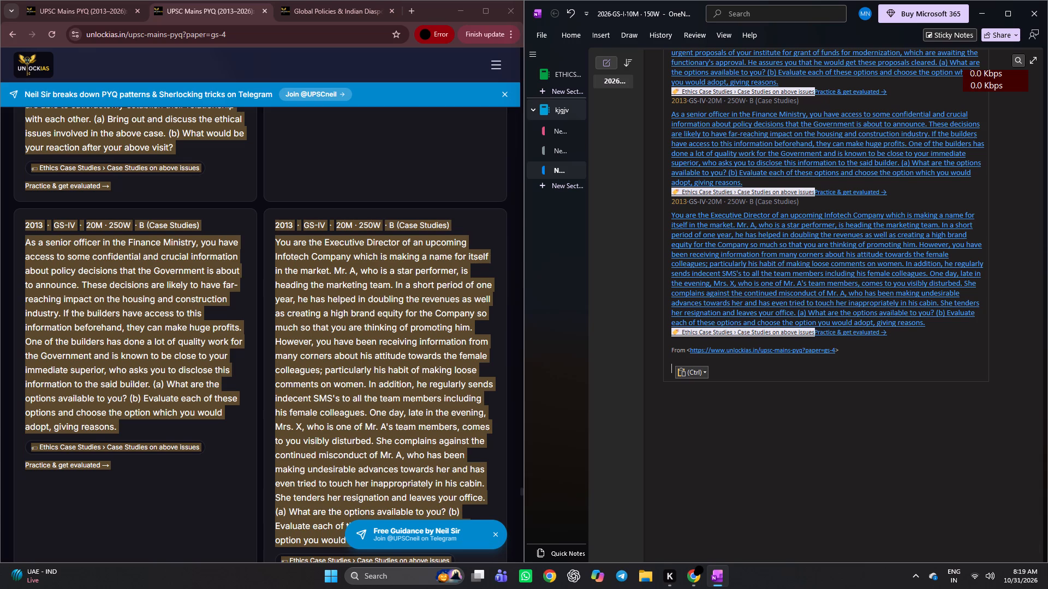
Return to the Google results in the browser, reopen the UnlockIAS Mains PYQ page and view its paper filters.
{"action": "scroll", "coordinate": [442, 417], "scroll_direction": "down", "scroll_amount": 6}
{"action": "left_click", "coordinate": [442, 417]}
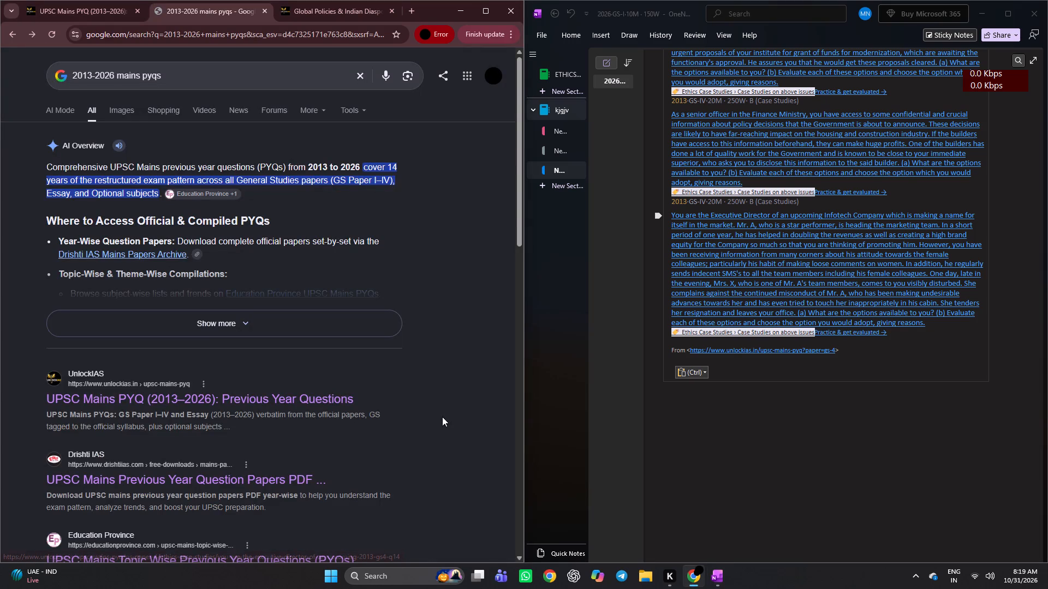
{"action": "left_click", "coordinate": [158, 400]}
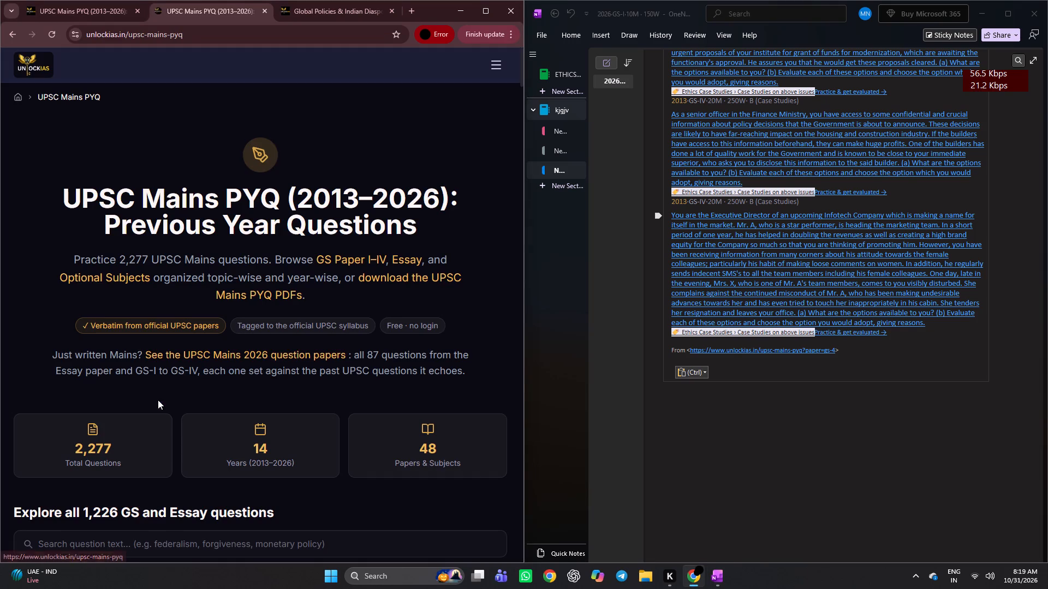
{"action": "scroll", "coordinate": [278, 430], "scroll_direction": "down", "scroll_amount": 5}
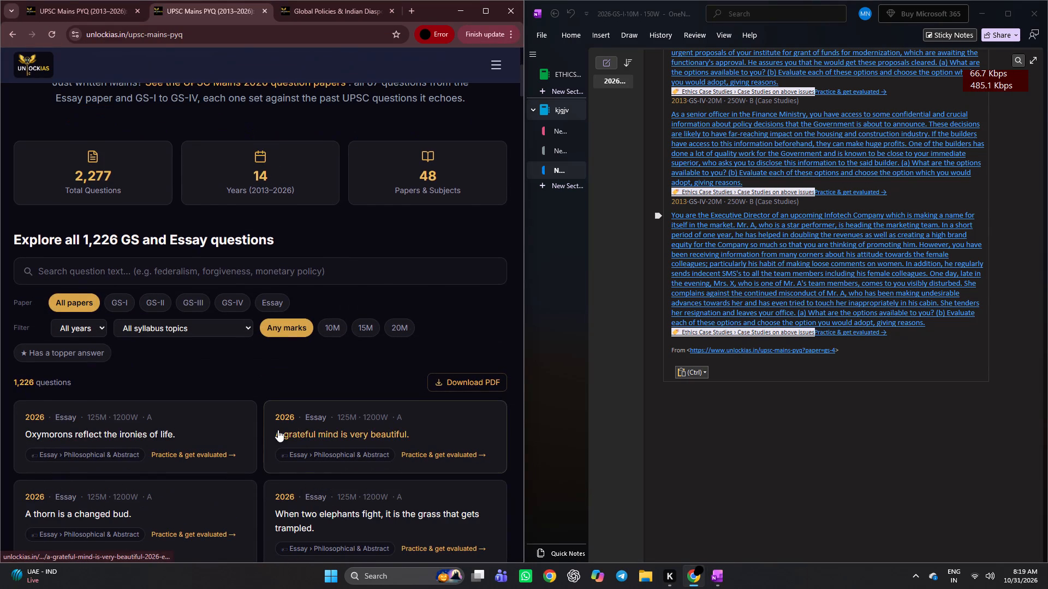
Maximize OneNote and title the untitled questions page "MAINS PYQS GS1,2,3,4".
{"action": "left_click", "coordinate": [1004, 15]}
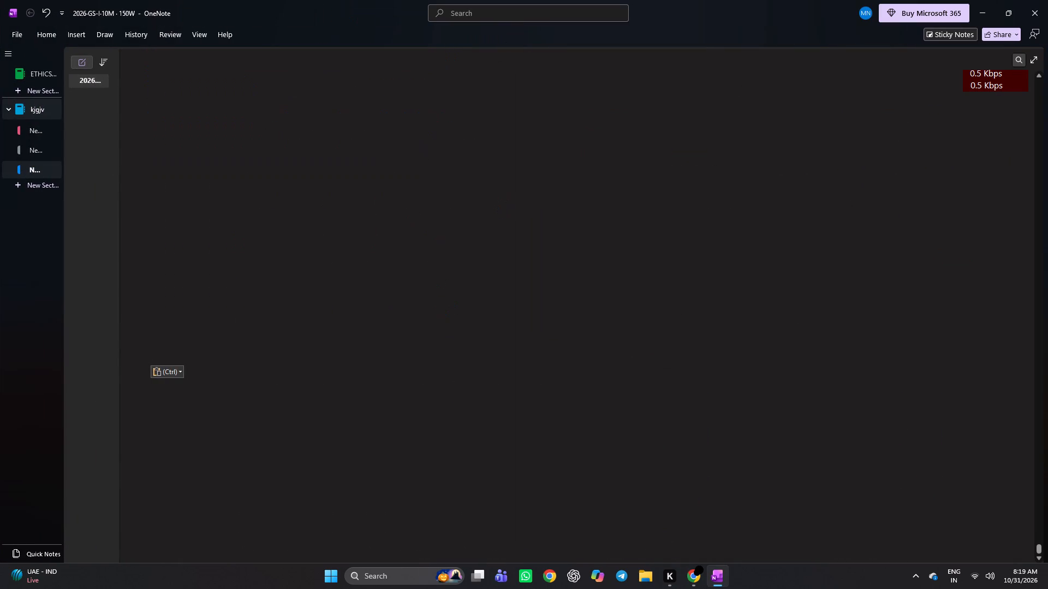
{"action": "scroll", "coordinate": [498, 219], "scroll_direction": "up", "scroll_amount": 10}
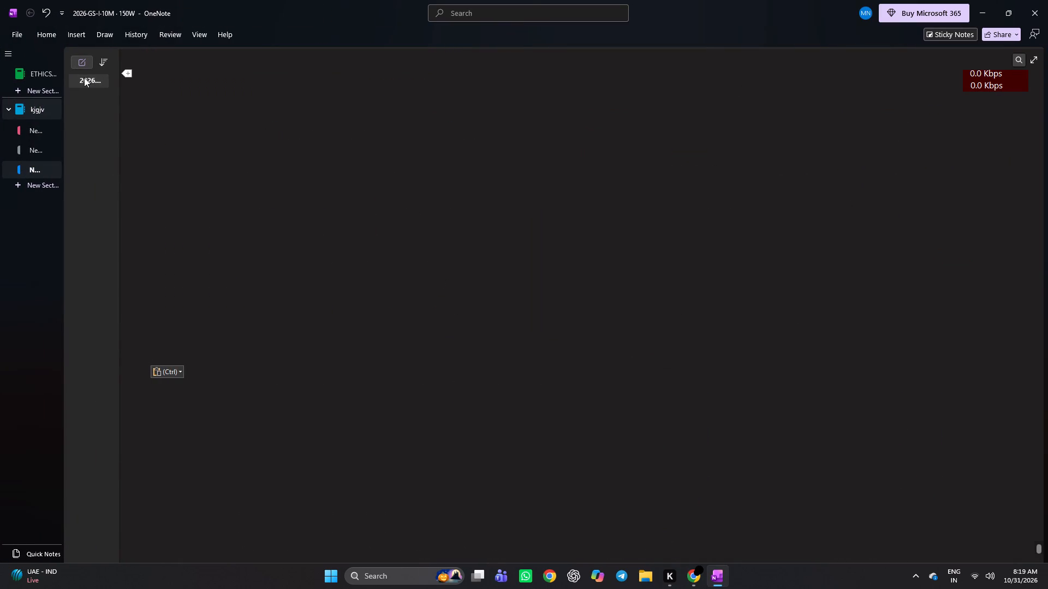
{"action": "double_click", "coordinate": [84, 77]}
{"action": "scroll", "coordinate": [156, 92], "scroll_direction": "up", "scroll_amount": 5}
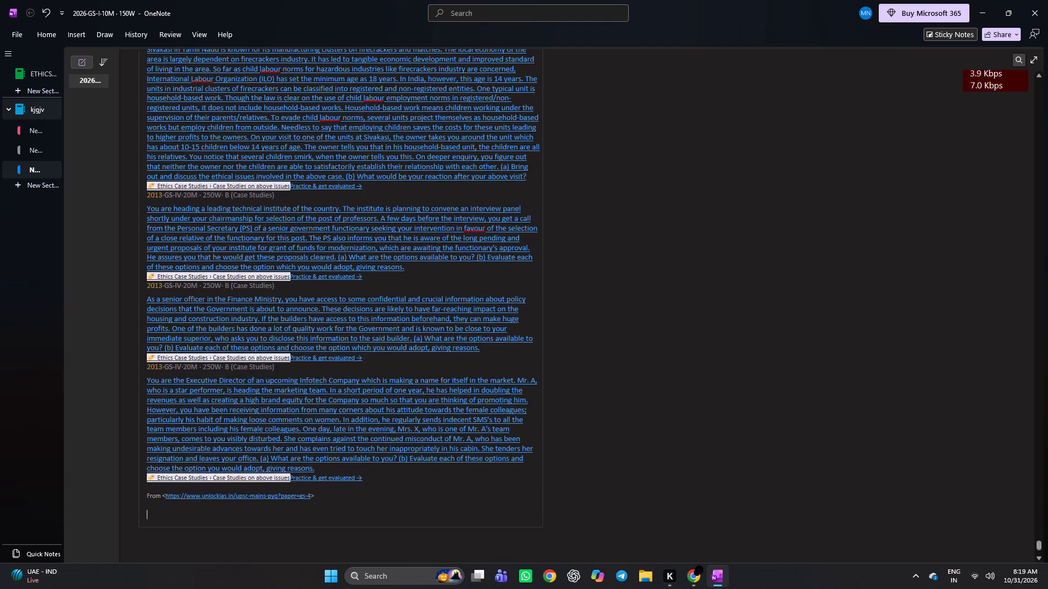
{"action": "scroll", "coordinate": [156, 92], "scroll_direction": "up", "scroll_amount": 5}
{"action": "left_click", "coordinate": [91, 79]}
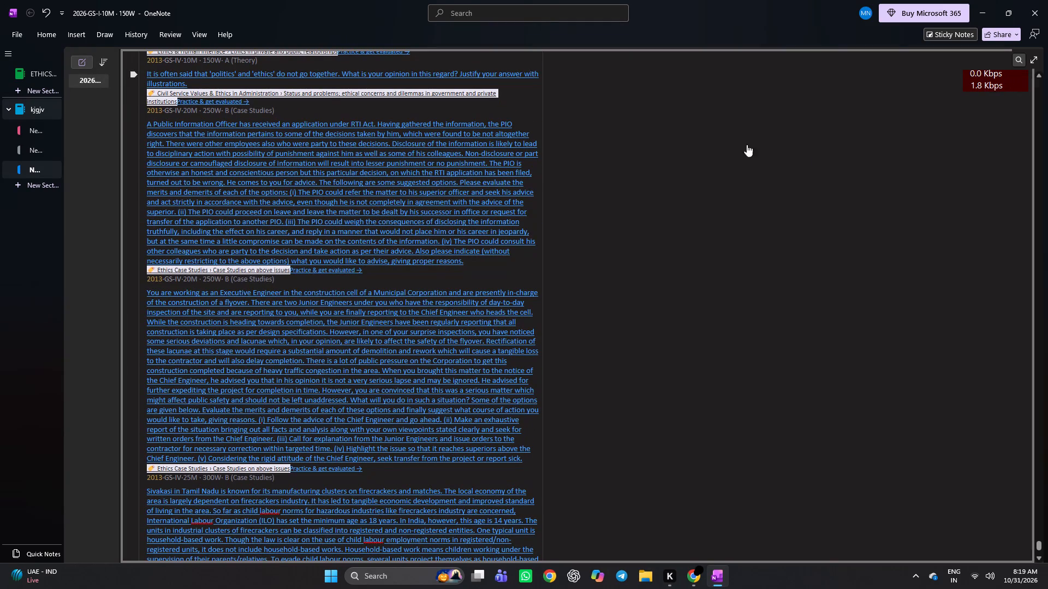
{"action": "left_click_drag", "start_coordinate": [1038, 546], "coordinate": [1039, 507]}
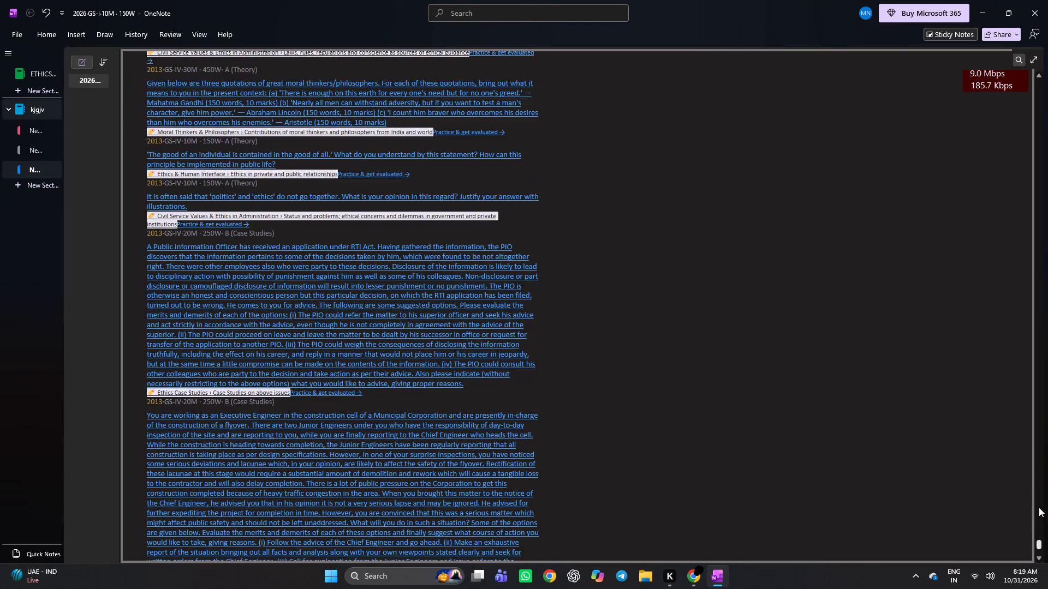
{"action": "left_click_drag", "start_coordinate": [1039, 507], "coordinate": [1047, 65]}
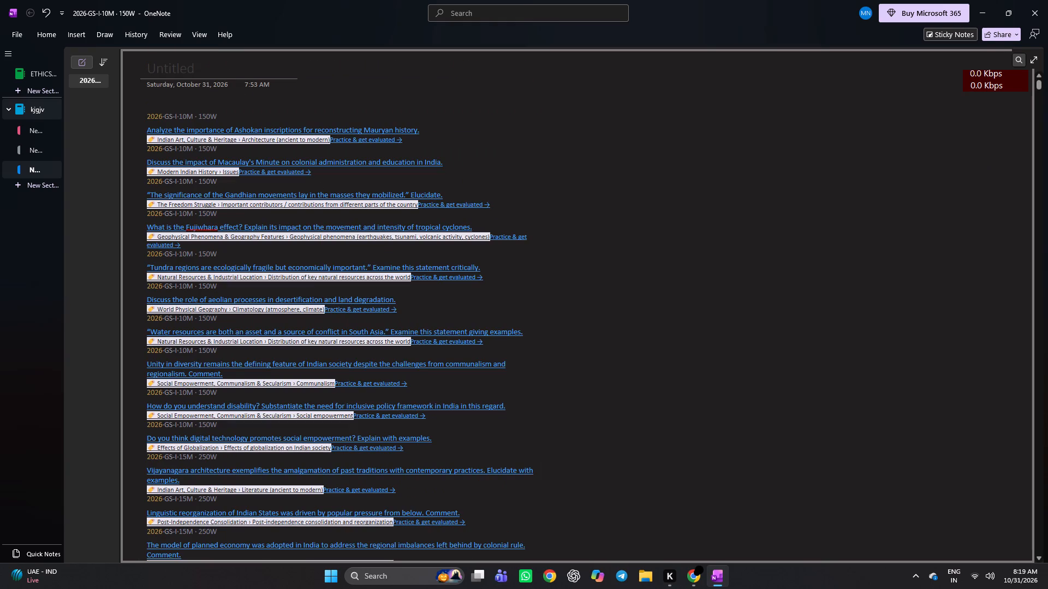
{"action": "scroll", "coordinate": [509, 309], "scroll_direction": "up", "scroll_amount": 2}
{"action": "left_click", "coordinate": [159, 67]}
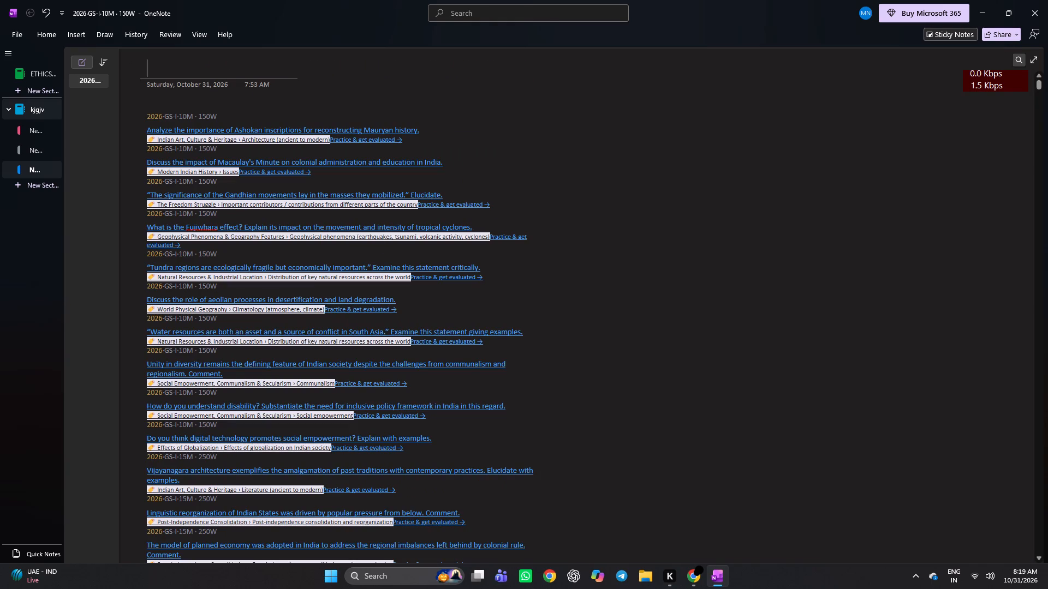
{"action": "type", "text": "MAINS"}
{"action": "key", "text": "space"}
{"action": "type", "text": "PYQS GS12"}
{"action": "key", "text": "BackSpace"}
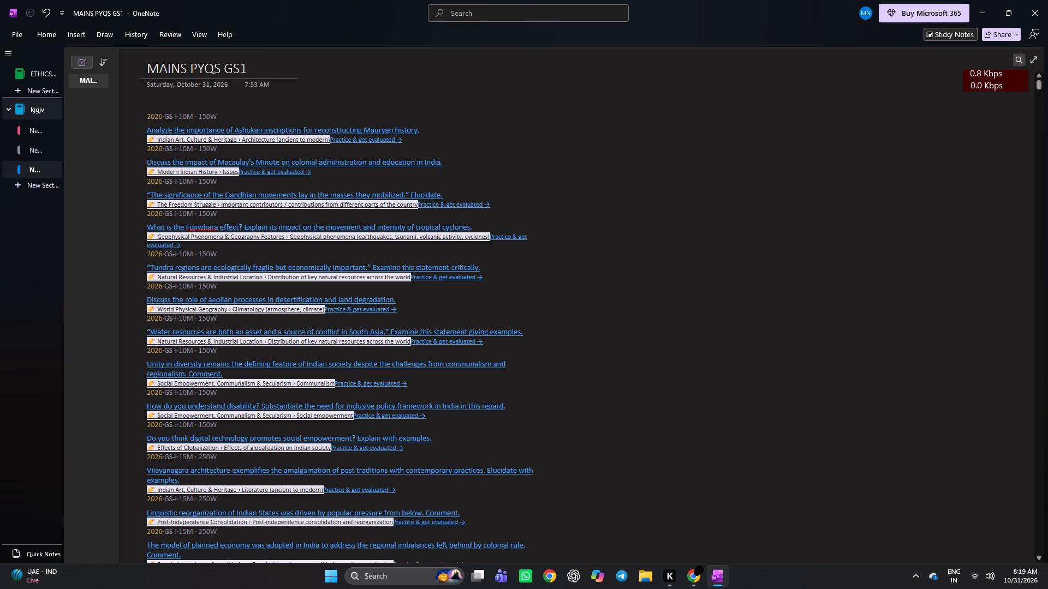
{"action": "type", "text": ",2,3,4"}
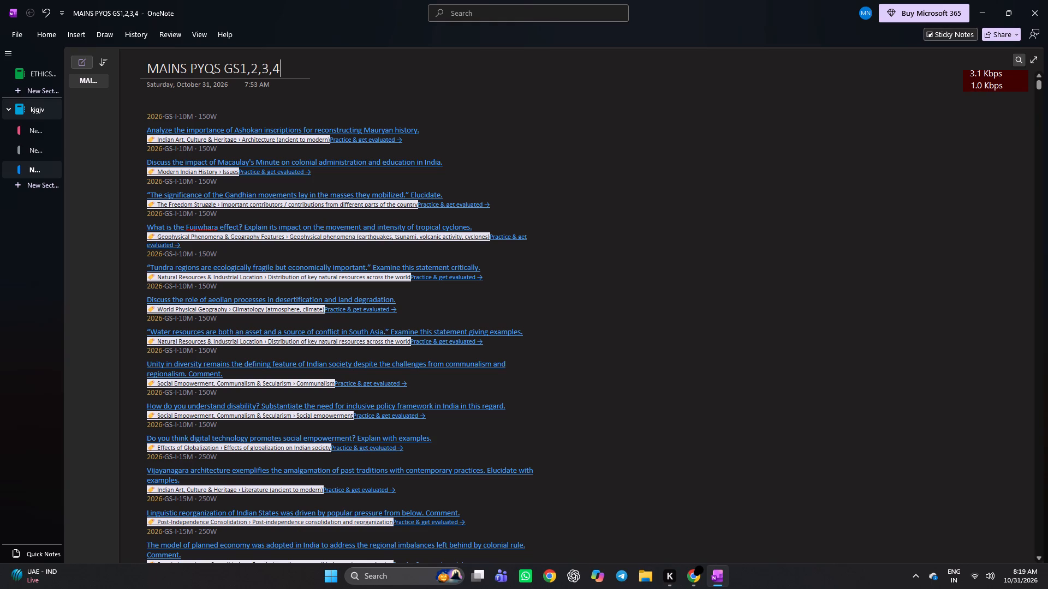
Export the current OneNote page as the PDF "MAINS PYQS GS1,2,3,4" to the Desktop and minimize OneNote.
{"action": "left_click", "coordinate": [13, 34]}
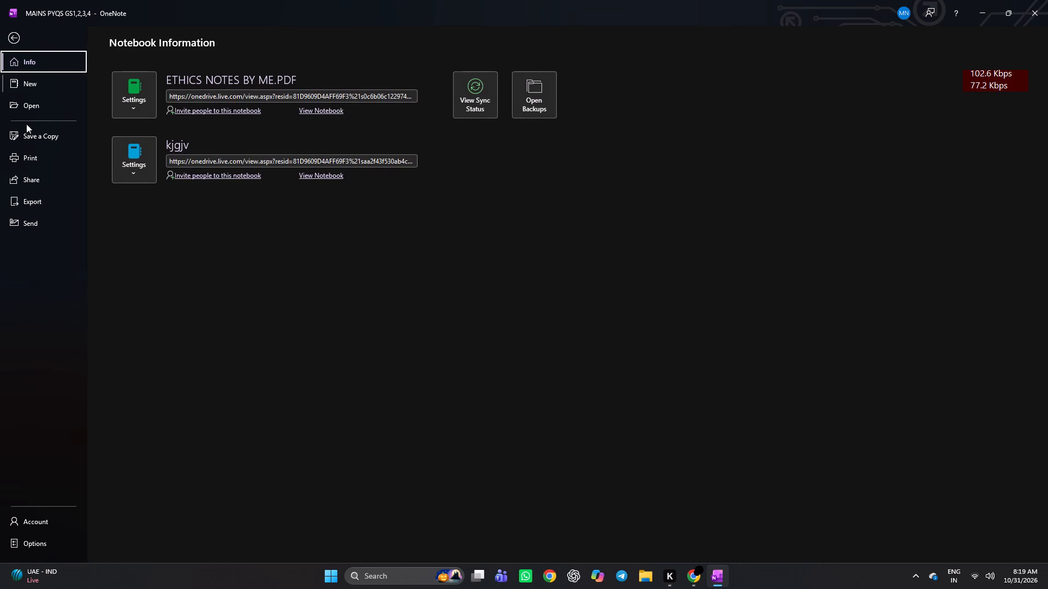
{"action": "left_click", "coordinate": [32, 206]}
{"action": "left_click", "coordinate": [336, 152]}
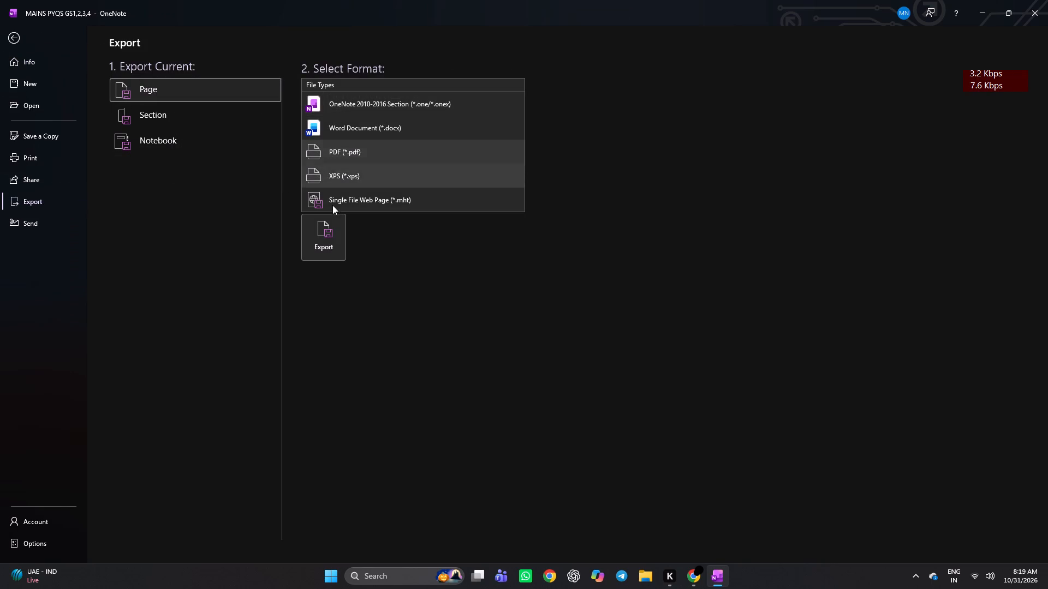
{"action": "left_click", "coordinate": [329, 245]}
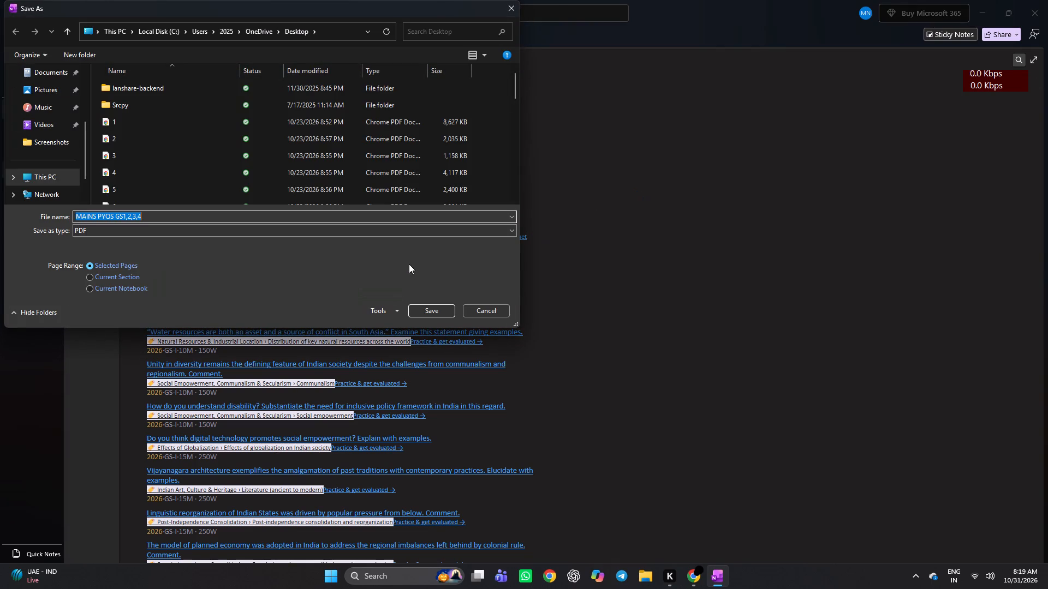
{"action": "scroll", "coordinate": [55, 129], "scroll_direction": "up", "scroll_amount": 3}
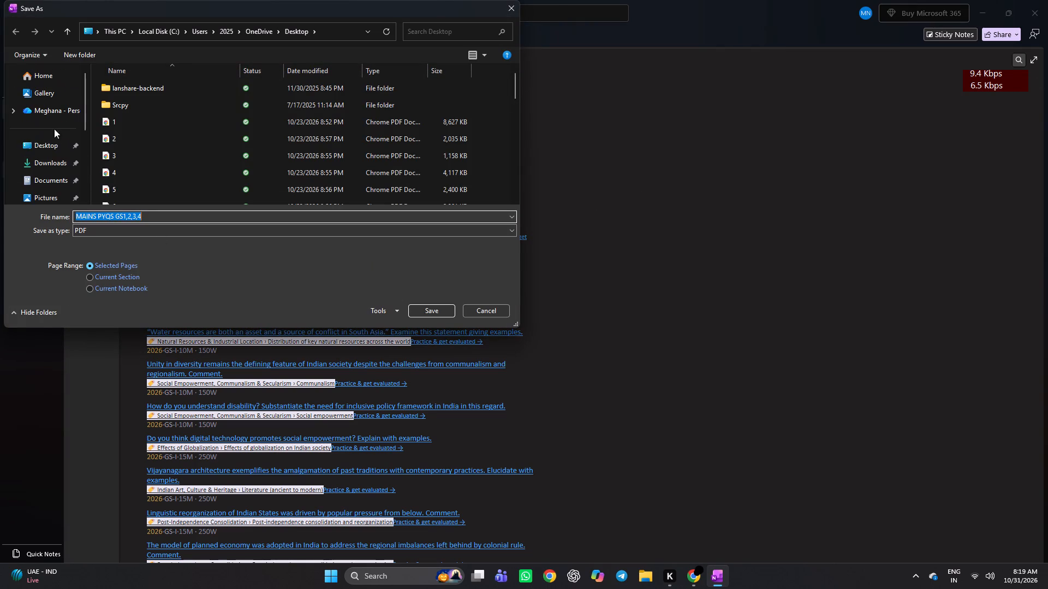
{"action": "double_click", "coordinate": [51, 151]}
{"action": "left_click", "coordinate": [430, 313]}
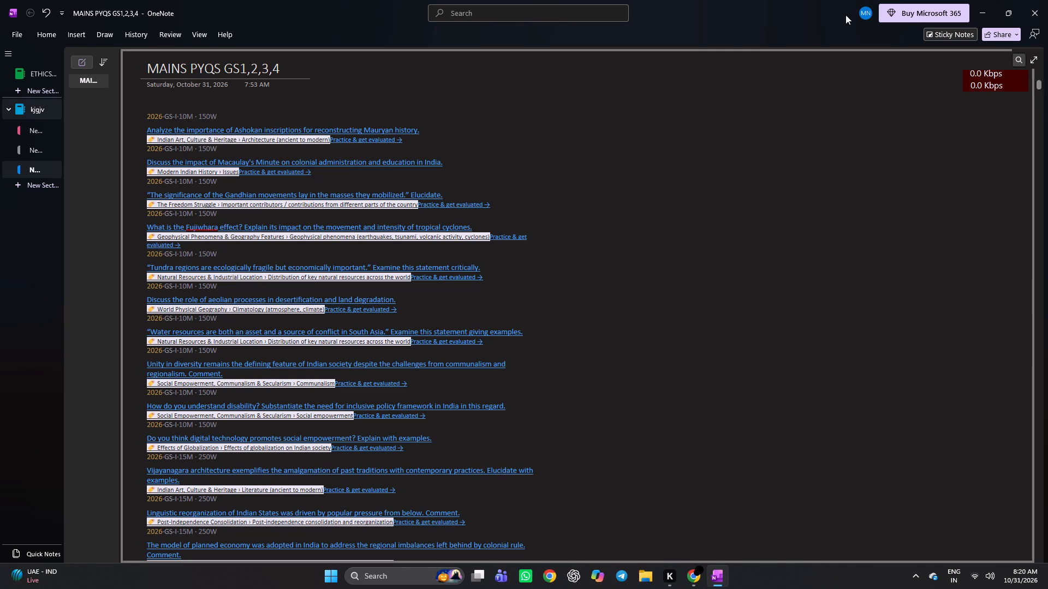
{"action": "left_click", "coordinate": [976, 16]}
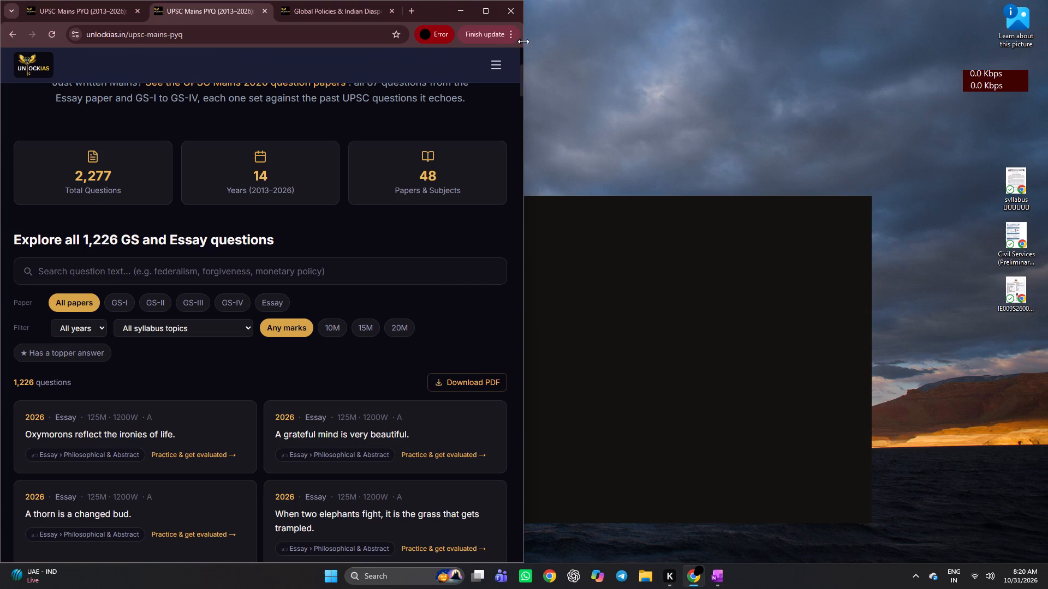
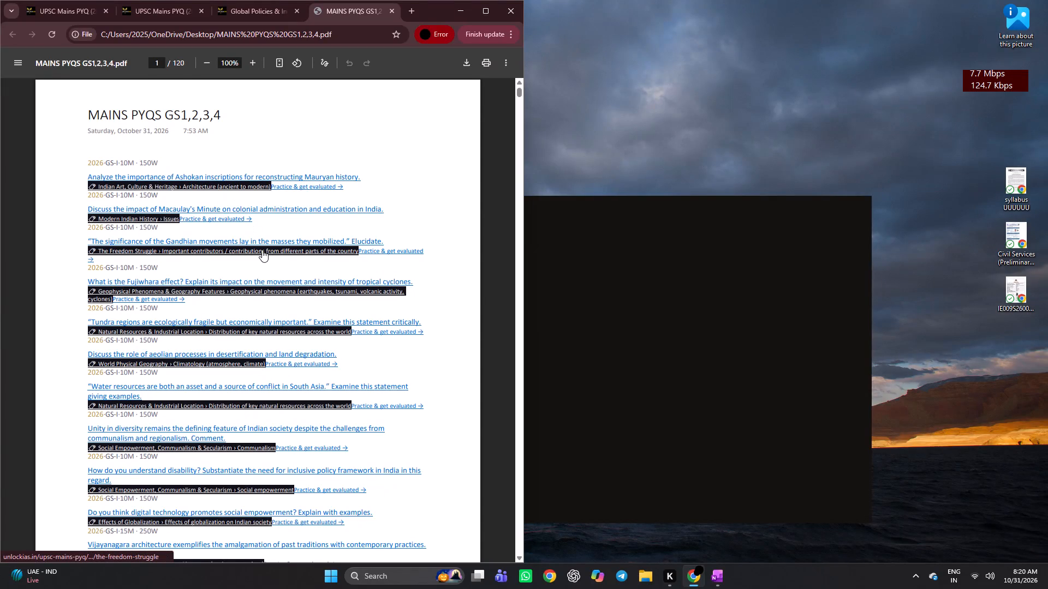
Look through the GS-I questions in the exported PDF "MAINS PYQS GS1,2,3,4" from the 2026 questions on page 1 to the 2021 questions on page 9.
{"action": "scroll", "coordinate": [262, 250], "scroll_direction": "down", "scroll_amount": 8}
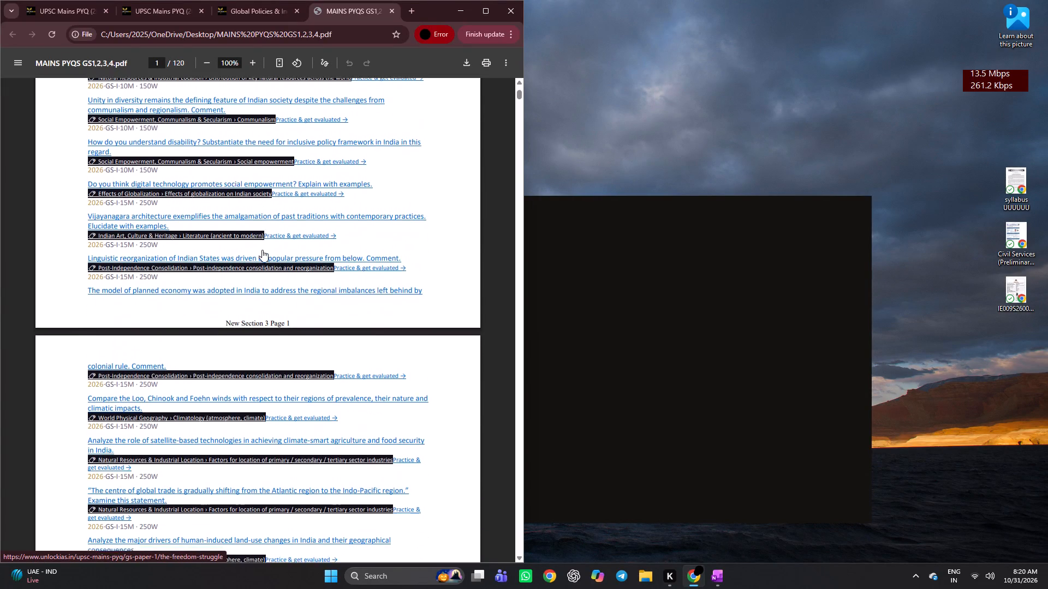
{"action": "scroll", "coordinate": [262, 250], "scroll_direction": "down", "scroll_amount": 7}
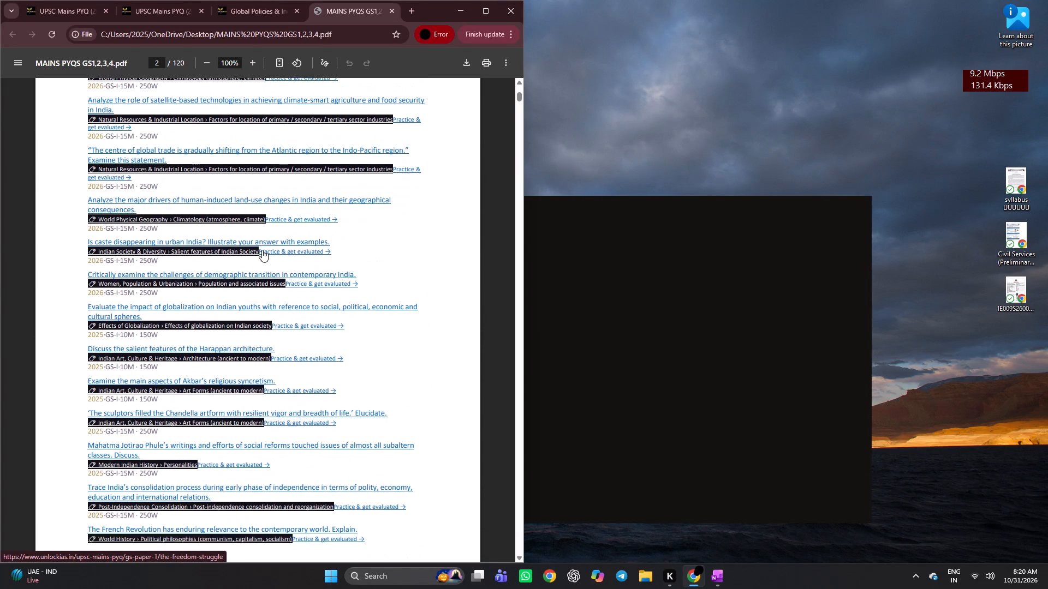
{"action": "scroll", "coordinate": [262, 250], "scroll_direction": "down", "scroll_amount": 8}
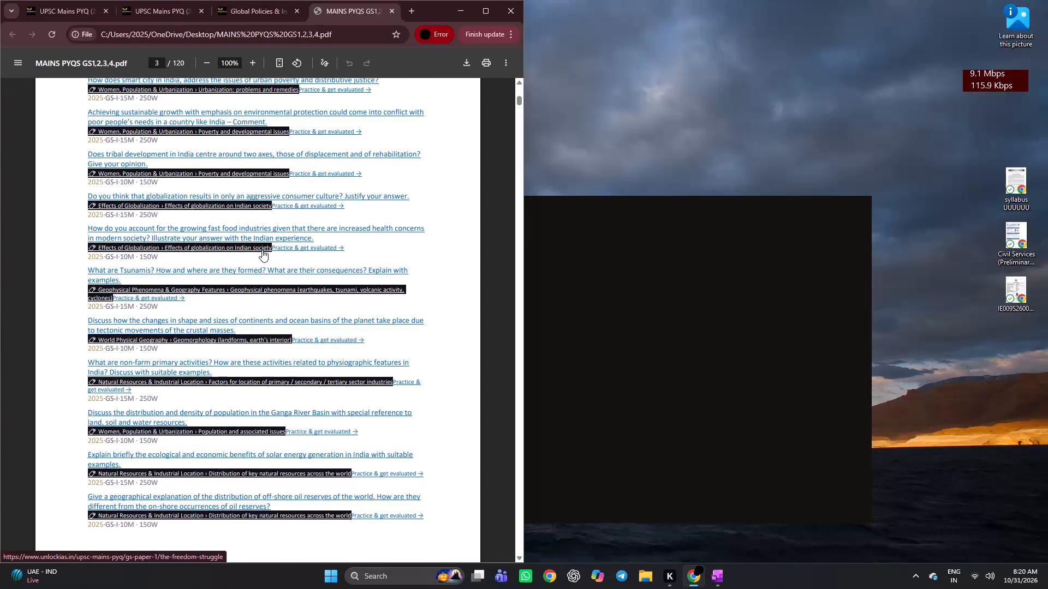
{"action": "scroll", "coordinate": [262, 250], "scroll_direction": "down", "scroll_amount": 4}
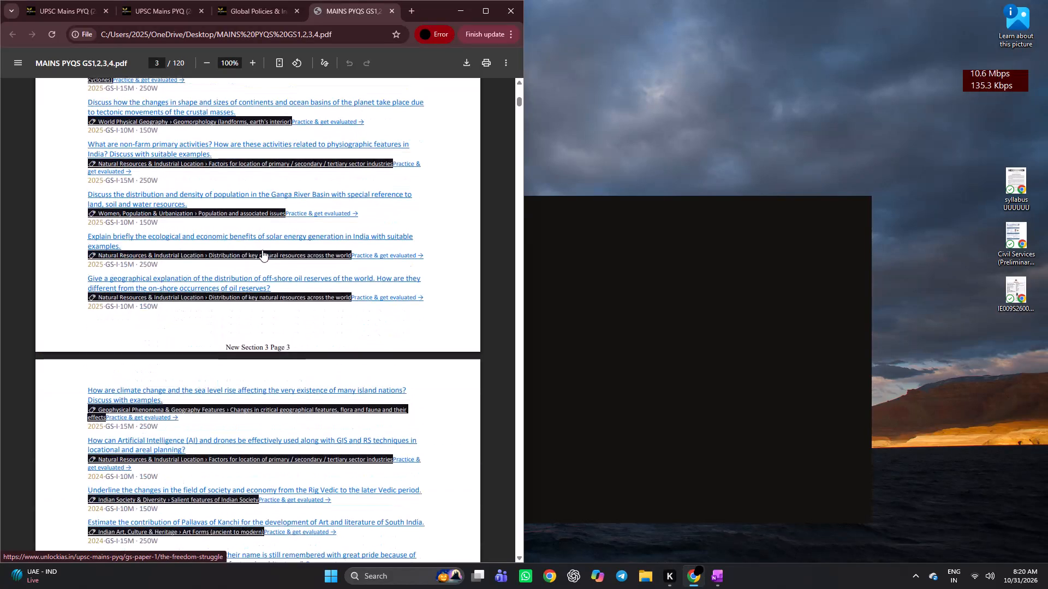
{"action": "scroll", "coordinate": [262, 250], "scroll_direction": "down", "scroll_amount": 13}
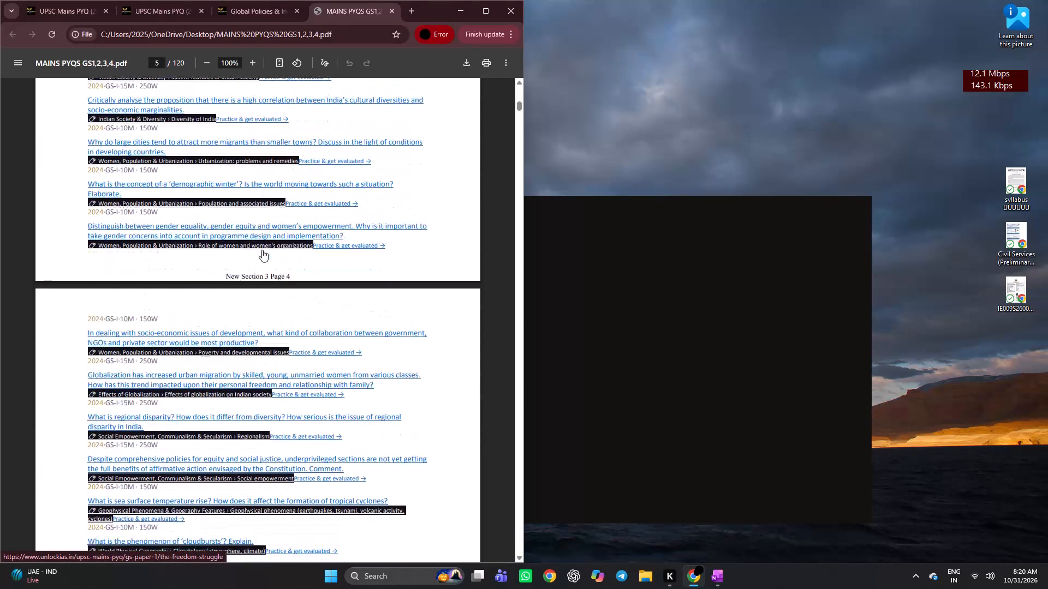
{"action": "scroll", "coordinate": [262, 250], "scroll_direction": "down", "scroll_amount": 9}
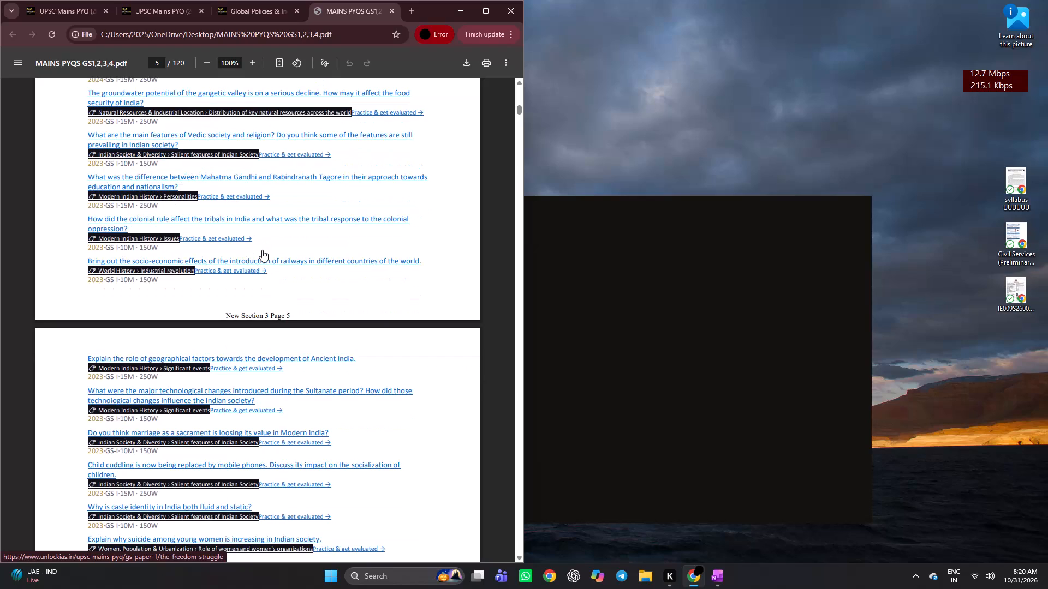
{"action": "scroll", "coordinate": [262, 250], "scroll_direction": "down", "scroll_amount": 10}
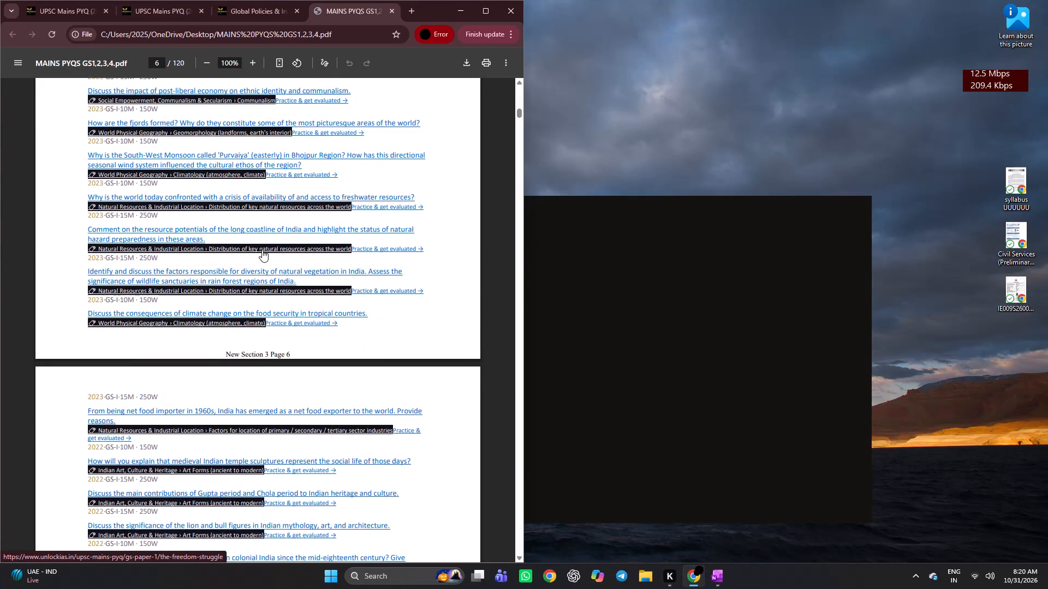
{"action": "scroll", "coordinate": [262, 250], "scroll_direction": "down", "scroll_amount": 6}
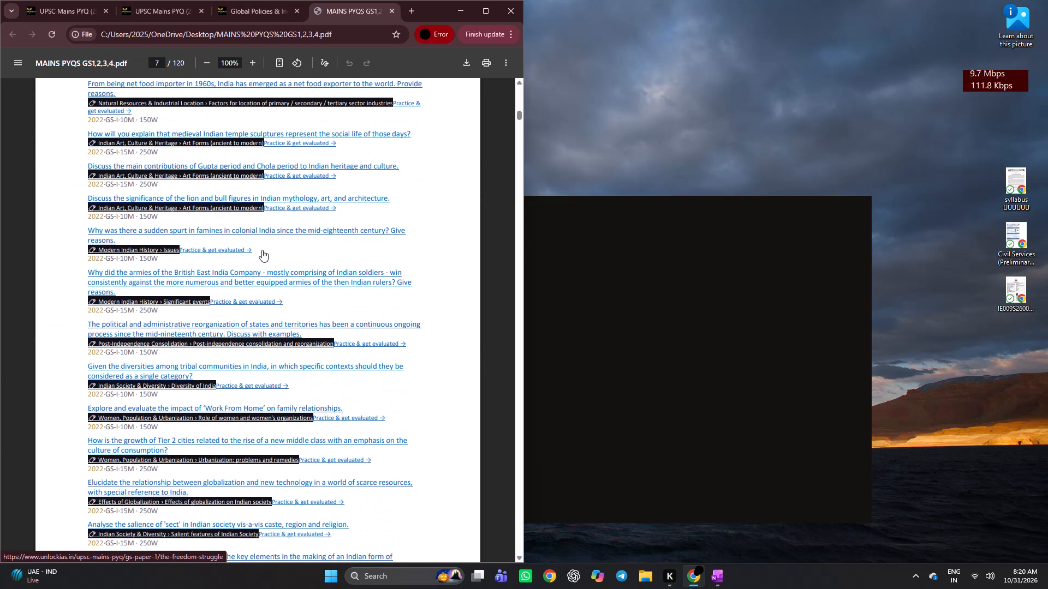
{"action": "scroll", "coordinate": [262, 250], "scroll_direction": "down", "scroll_amount": 8}
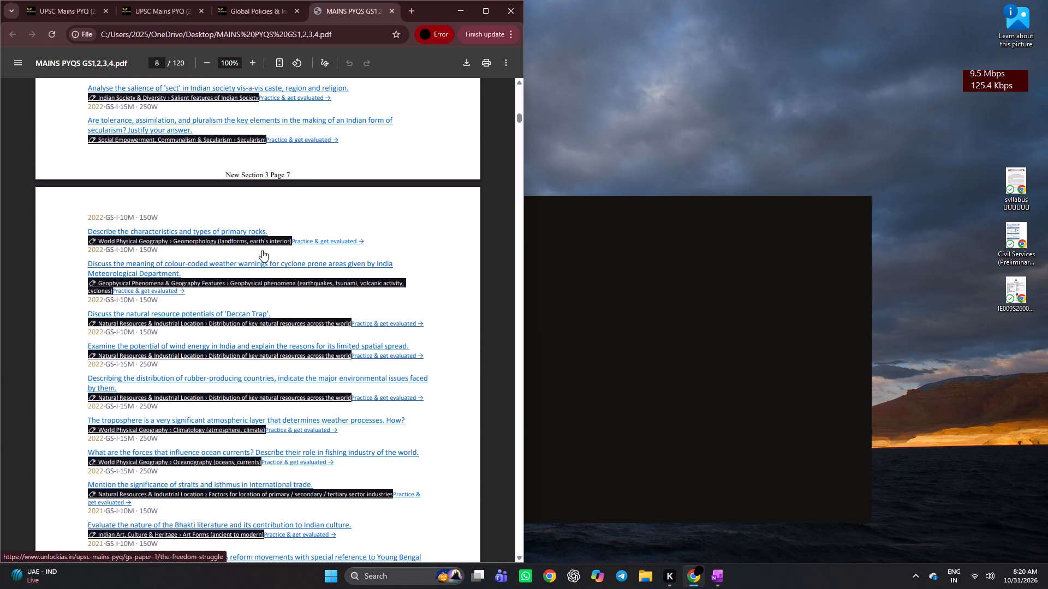
{"action": "scroll", "coordinate": [262, 250], "scroll_direction": "down", "scroll_amount": 12}
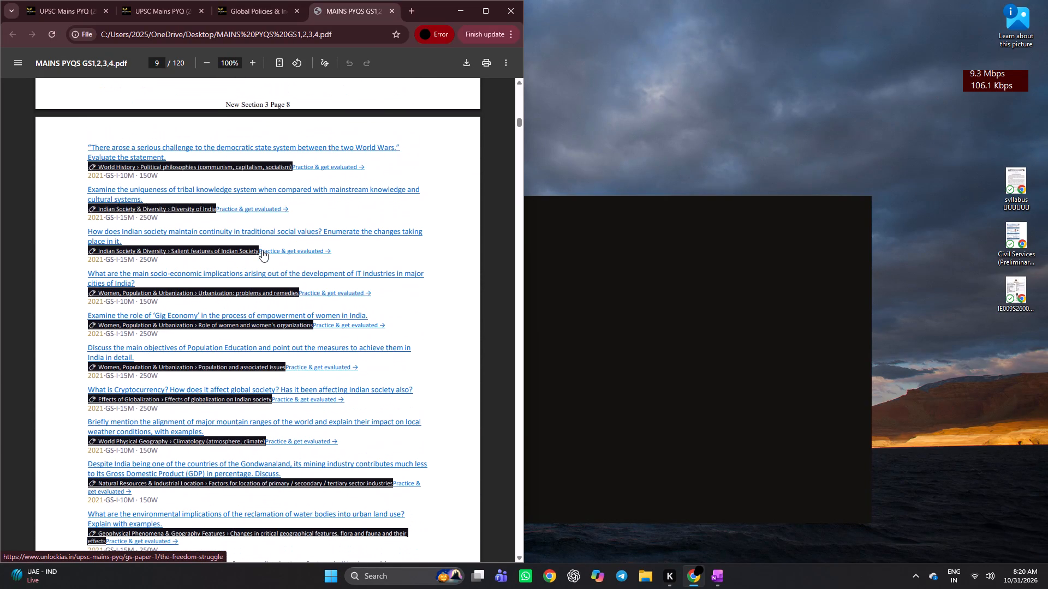
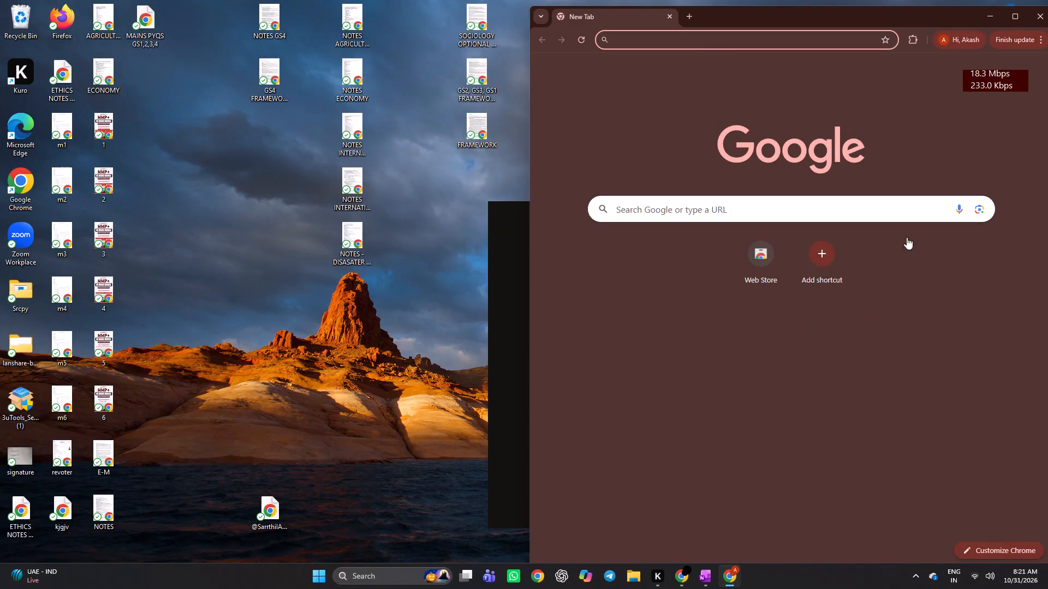
Move the floating network speed meter slightly lower, clear of the Gmail and Images links on the new tab page.
{"action": "left_click_drag", "start_coordinate": [989, 79], "coordinate": [990, 105]}
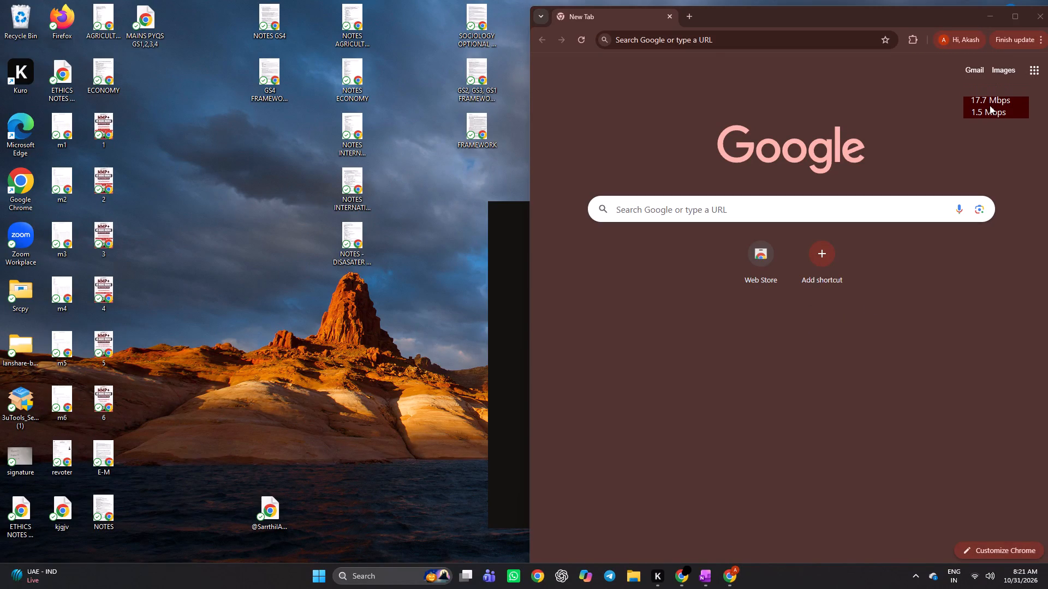
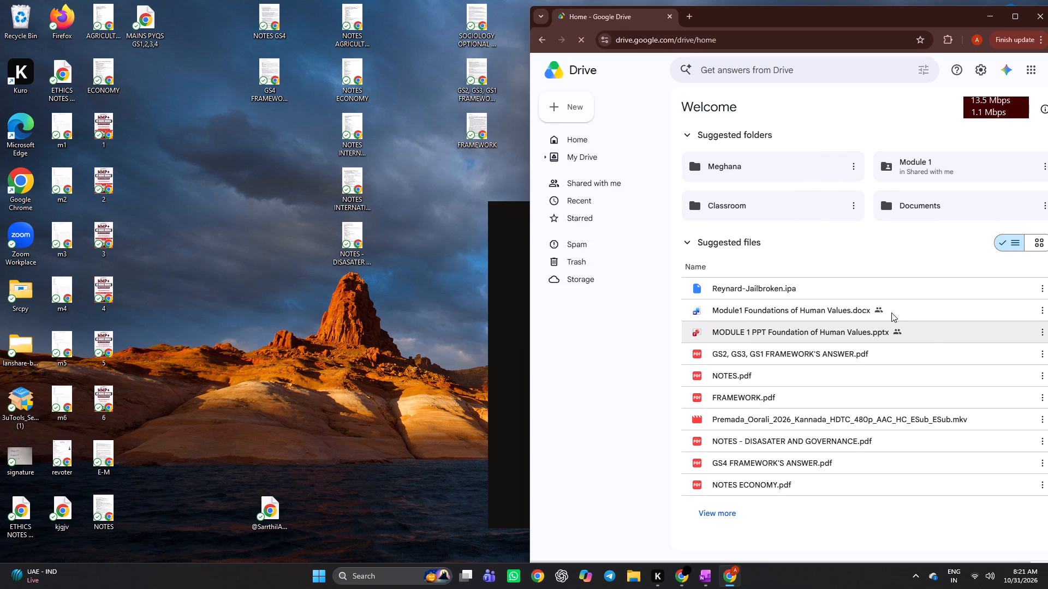
Select the Meghana folder in Google Drive and bring the PDF "MAINS PYQS GS1,2,3,4" from the Desktop into Drive for upload.
{"action": "left_click", "coordinate": [726, 166]}
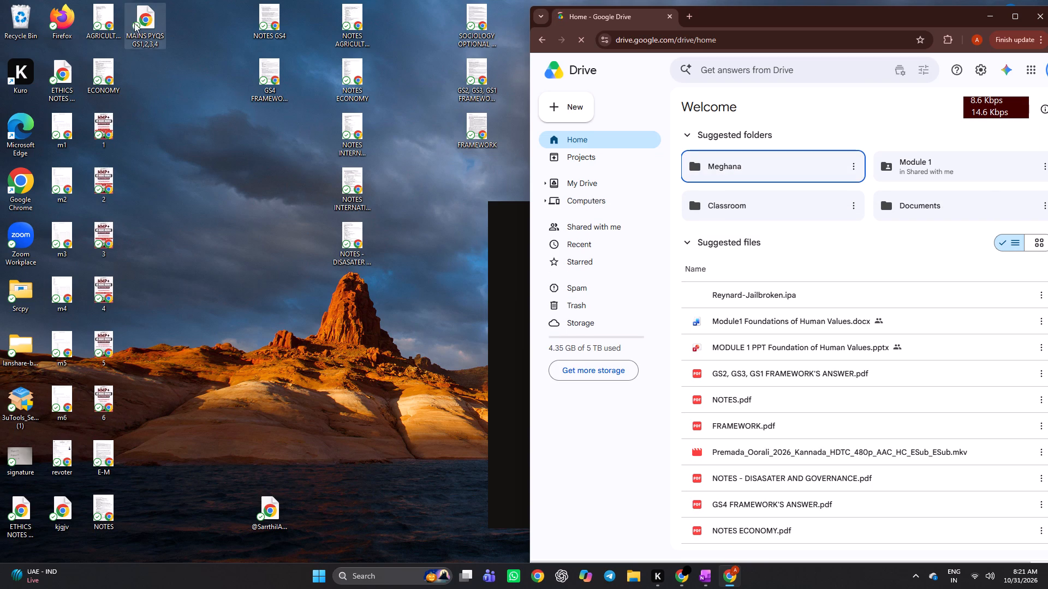
{"action": "left_click_drag", "start_coordinate": [142, 19], "coordinate": [745, 368]}
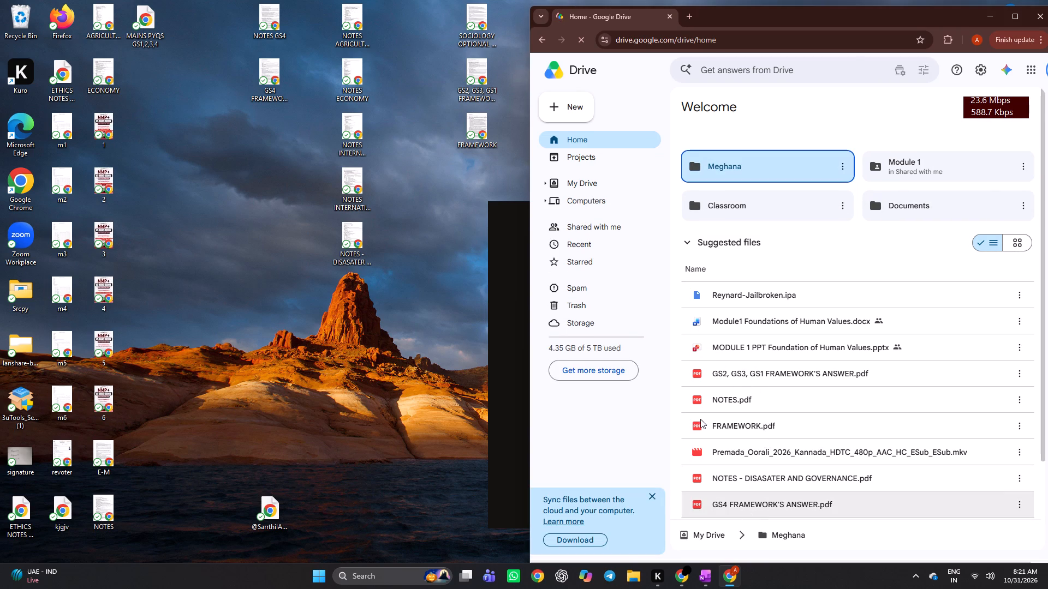
Upload "MAINS PYQS GS1,2,3,4.pdf" from the desktop to the Meghana folder in Google Drive.
{"action": "double_click", "coordinate": [751, 169]}
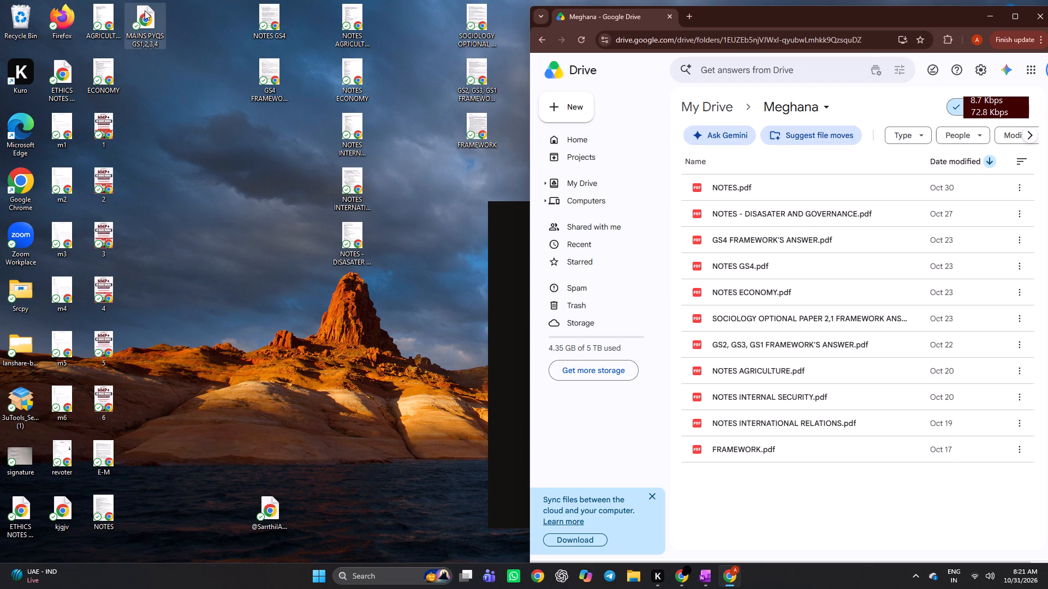
{"action": "left_click_drag", "start_coordinate": [145, 10], "coordinate": [839, 458]}
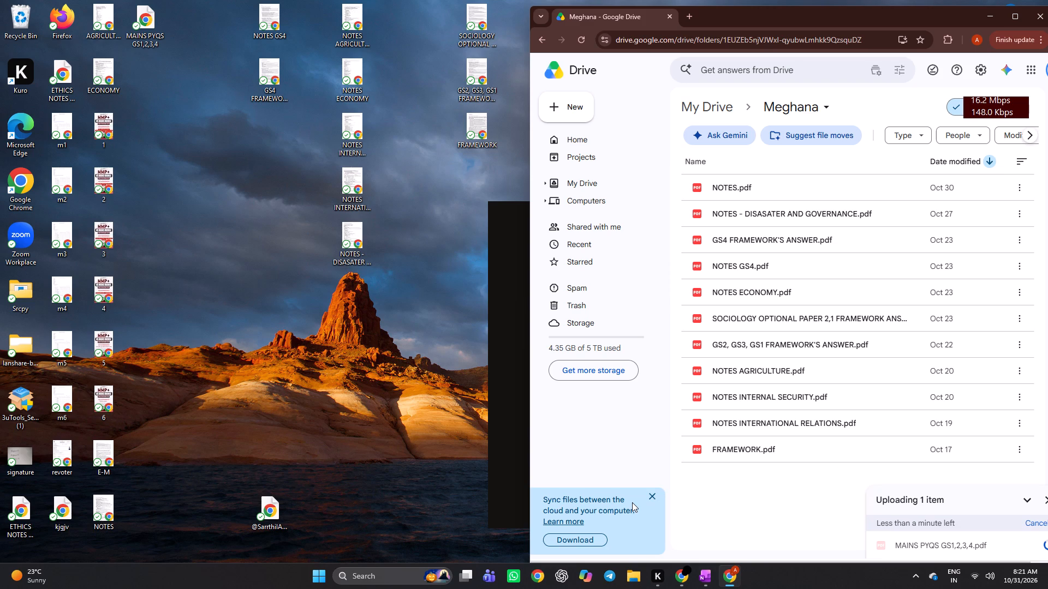
{"action": "left_click_drag", "start_coordinate": [982, 504], "coordinate": [921, 515]}
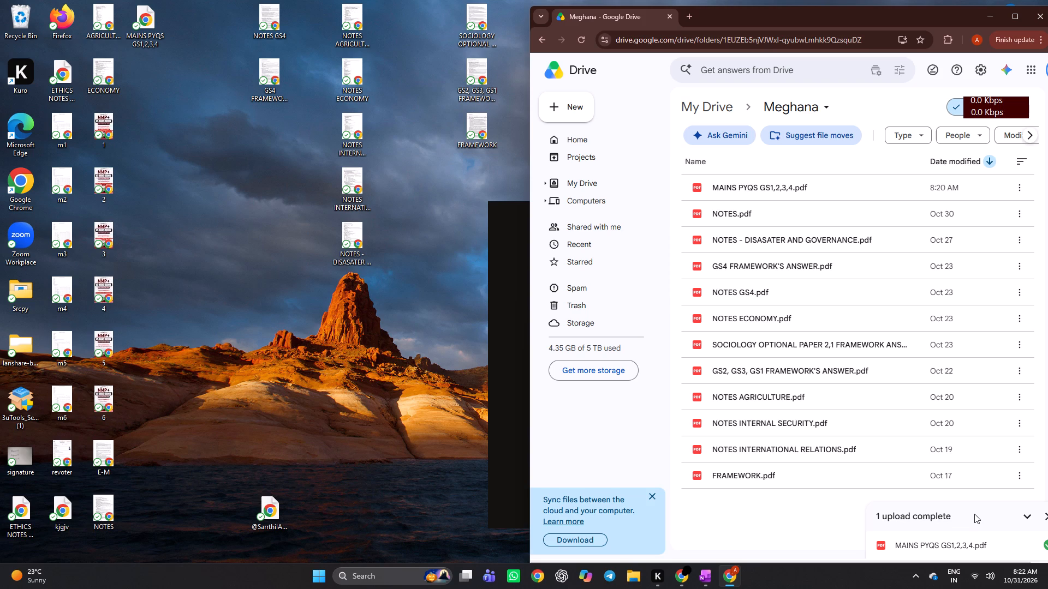
{"action": "scroll", "coordinate": [974, 514], "scroll_direction": "down", "scroll_amount": 3}
{"action": "double_click", "coordinate": [738, 530]}
Open the desktop copy of "MAINS PYQS GS1,2,3,4.pdf" for viewing.
{"action": "triple_click", "coordinate": [151, 9]}
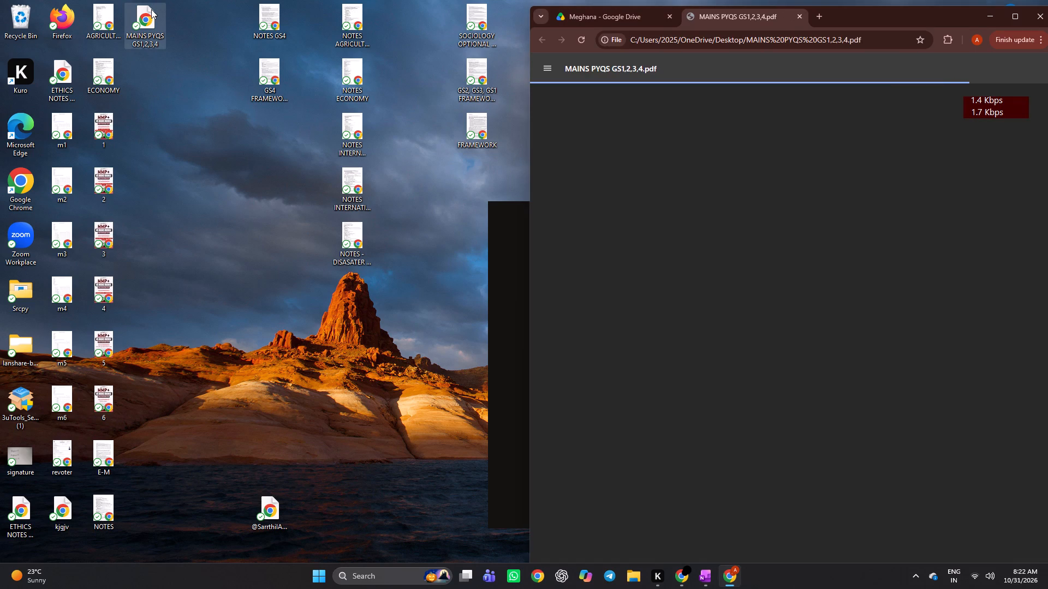